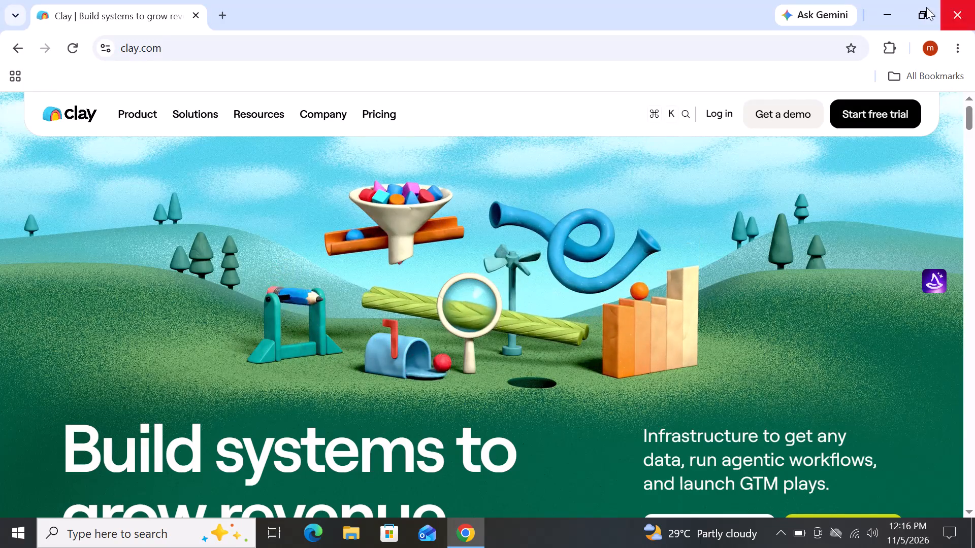
Open the Clay log-in page from the website's home page.
click(726, 114)
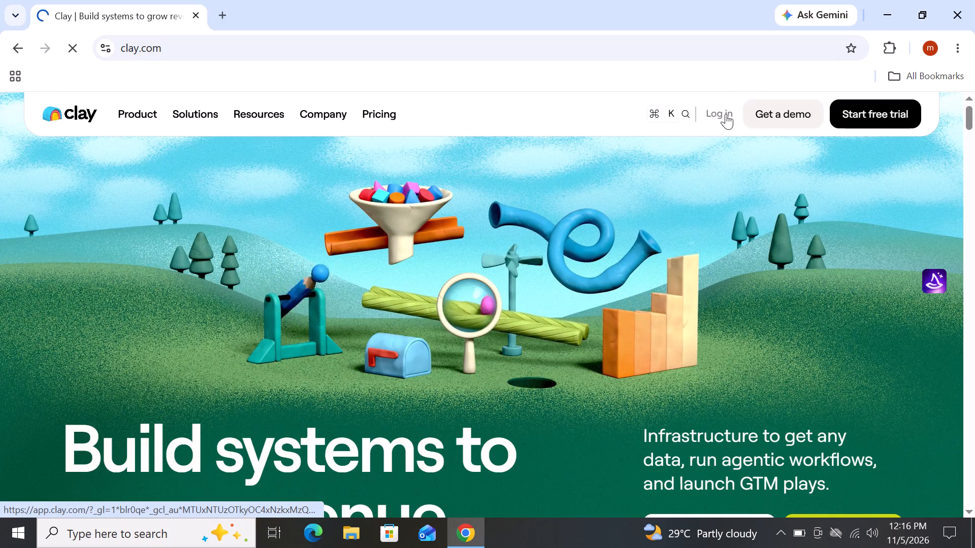
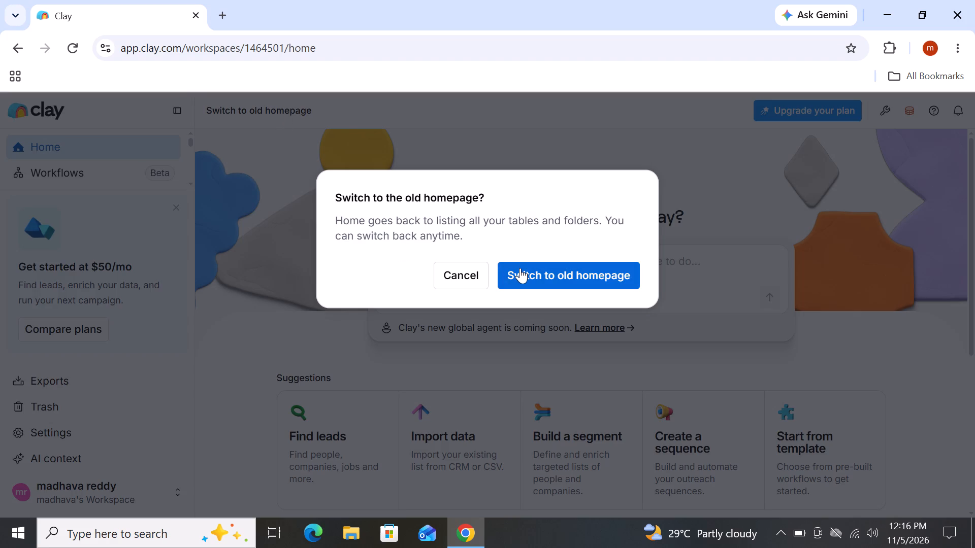
Confirm switching Clay to the old homepage.
click(520, 268)
Open the Find Work Email From LinkedIn Profile table and hide its tools pane.
scroll(520, 268, down, 3)
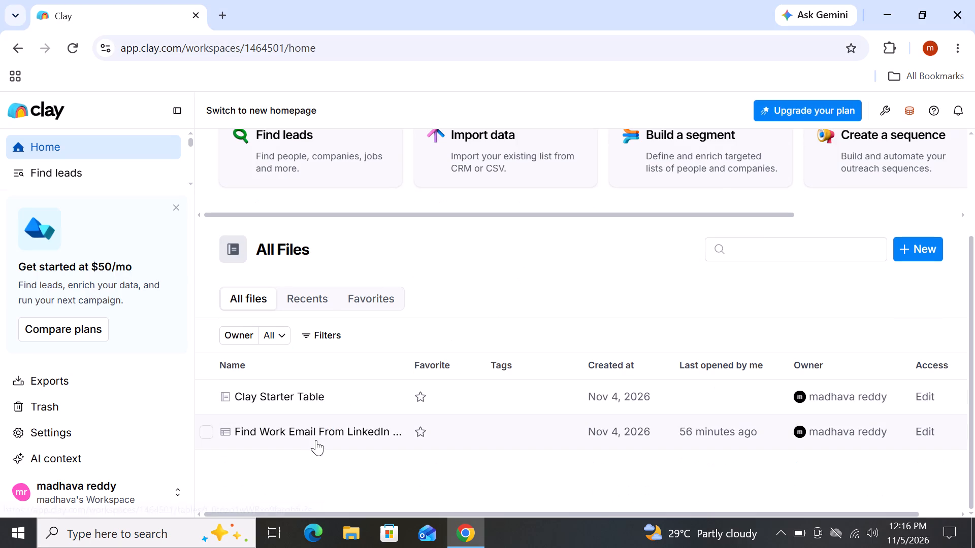
click(316, 440)
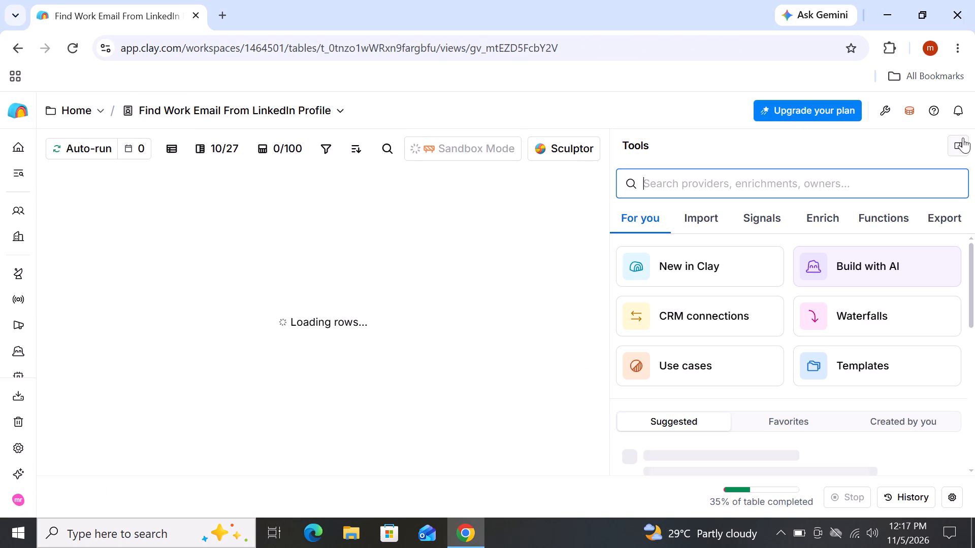
click(963, 138)
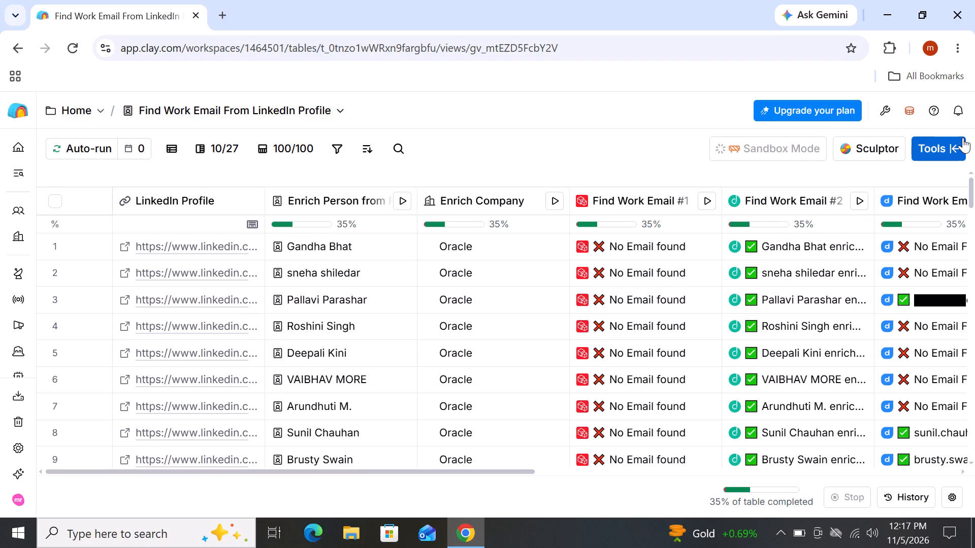
Check the table's filled rows and open the tnp work spreadsheet in a new browser tab.
scroll(689, 393, down, 10)
scroll(689, 393, right, 1)
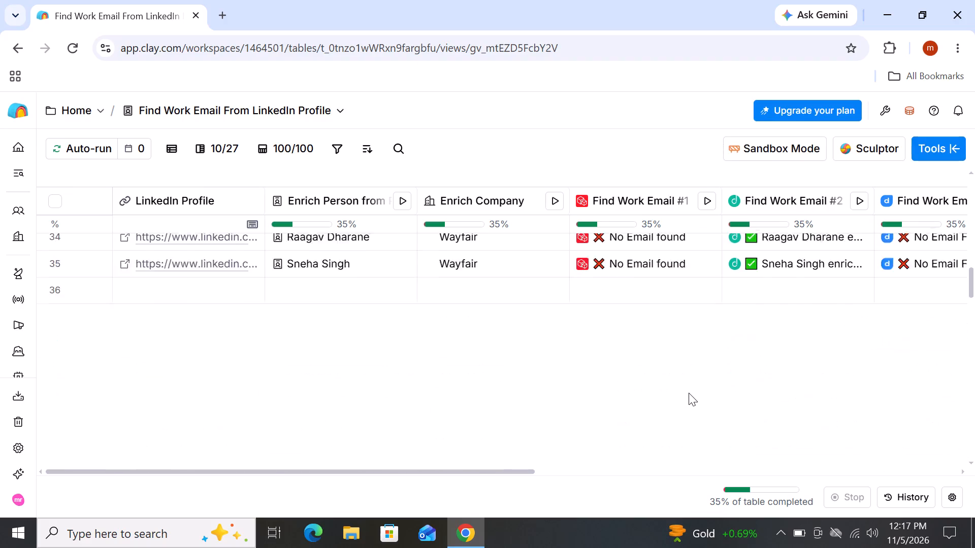
scroll(689, 393, right, 1)
scroll(689, 393, up, 2)
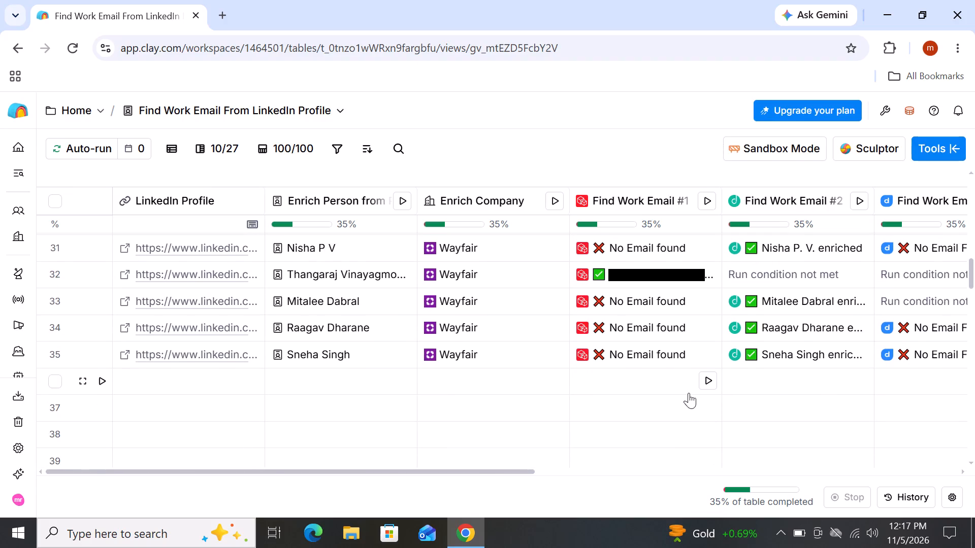
scroll(689, 393, up, 1)
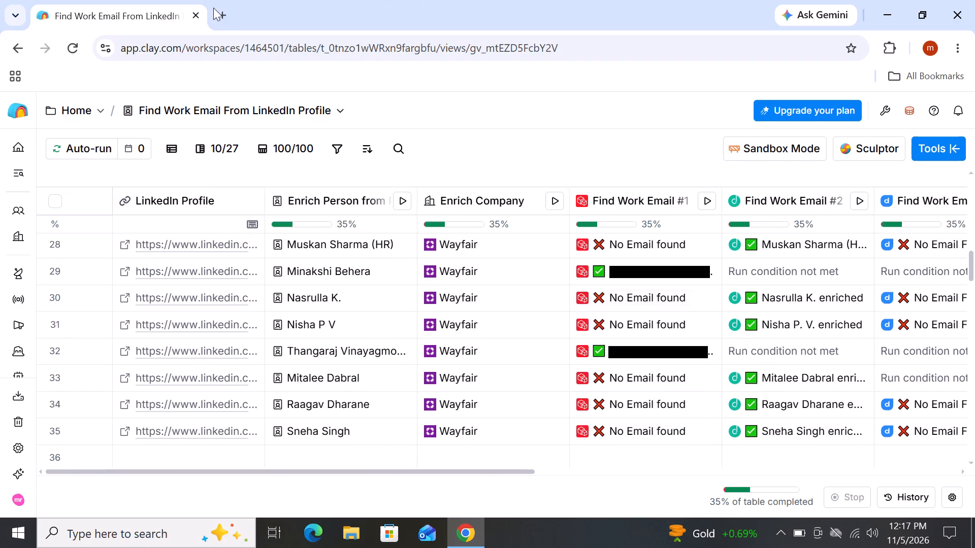
click(218, 9)
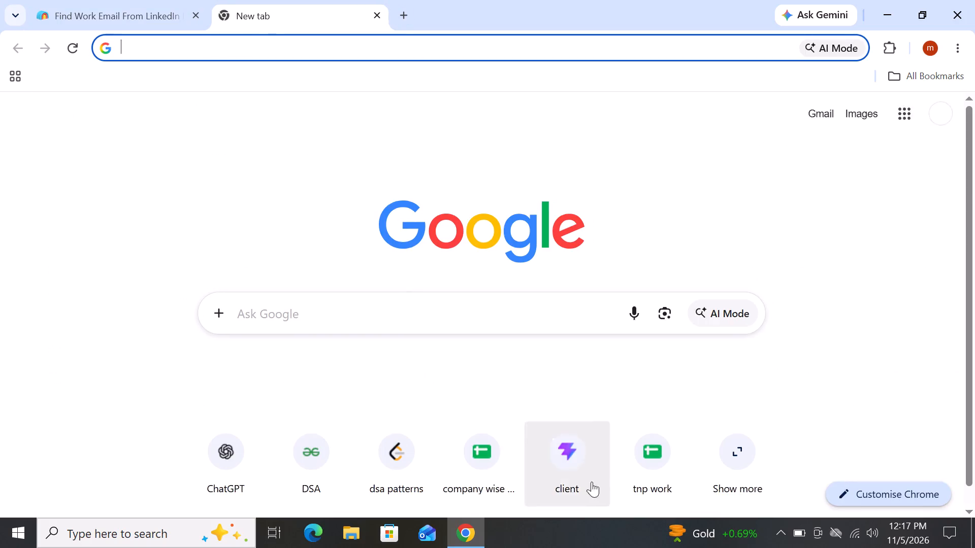
click(650, 486)
In the Clay table, copy the LinkedIn profile link from row 28, the first Wayfair contact.
click(151, 1)
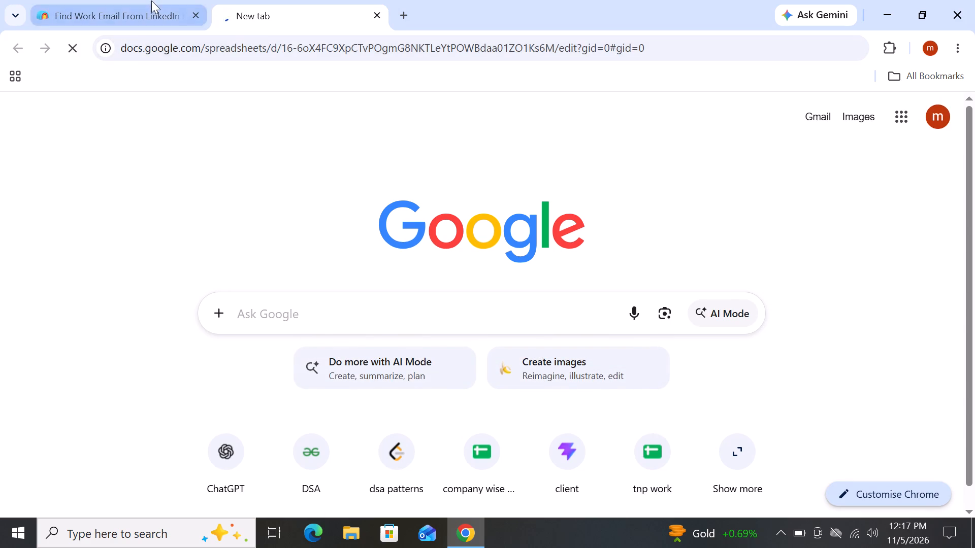
scroll(243, 356, up, 2)
scroll(243, 356, down, 1)
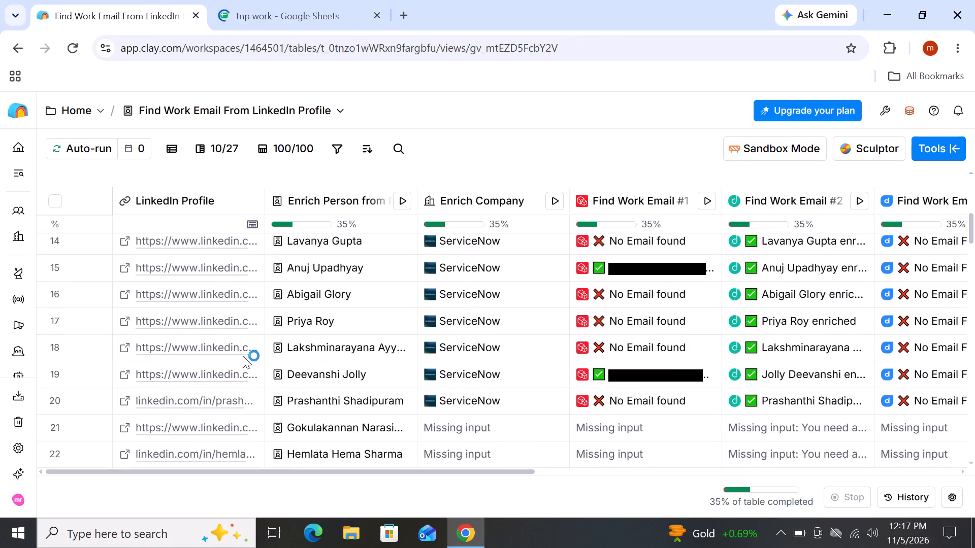
scroll(243, 356, down, 2)
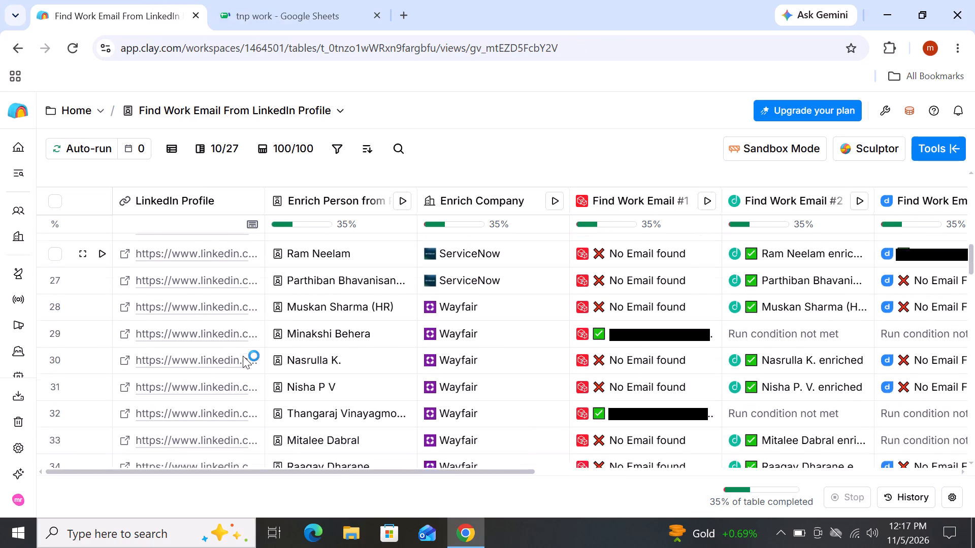
scroll(243, 356, down, 1)
click(211, 290)
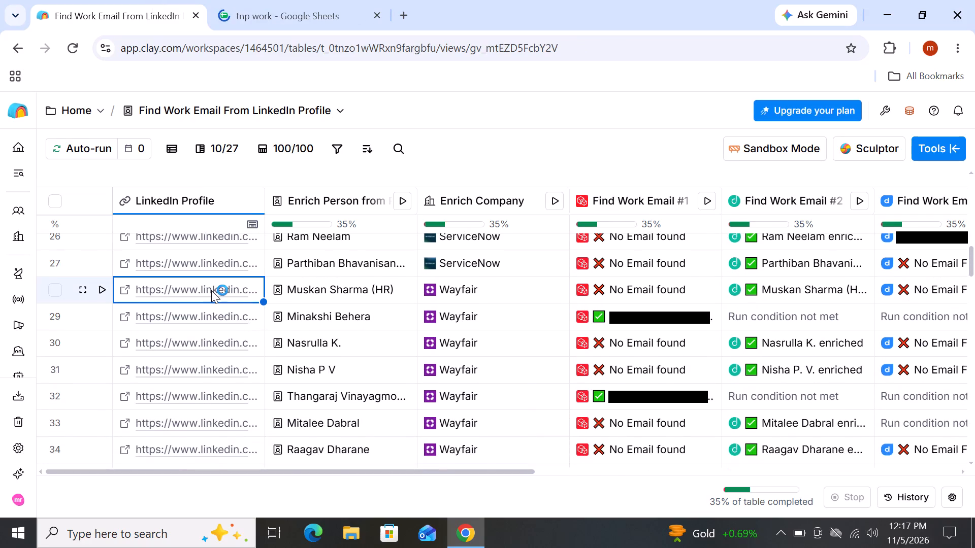
key(ctrl+c)
In the tnp work spreadsheet, paste the copied link into Linkedin cell F137, the first empty row below the existing contacts.
click(348, 2)
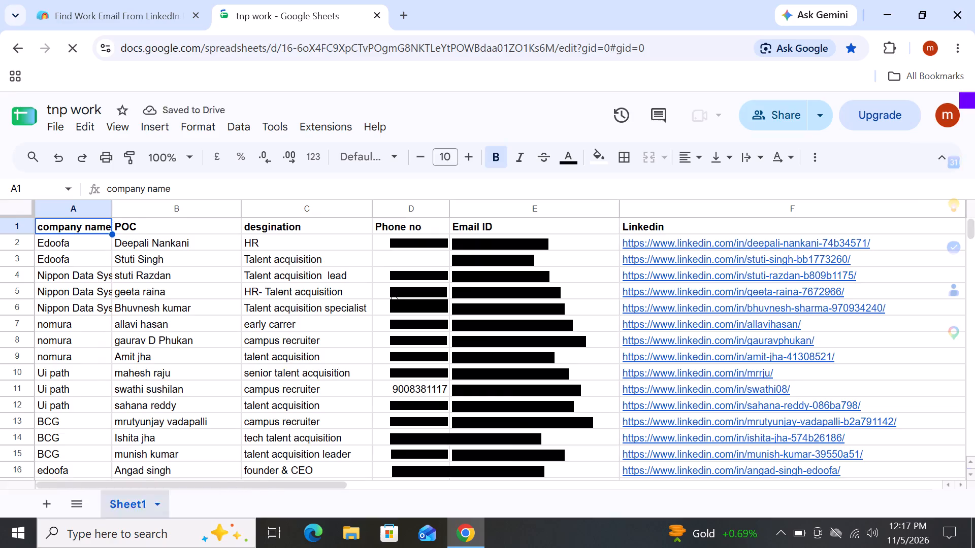
scroll(391, 292, down, 7)
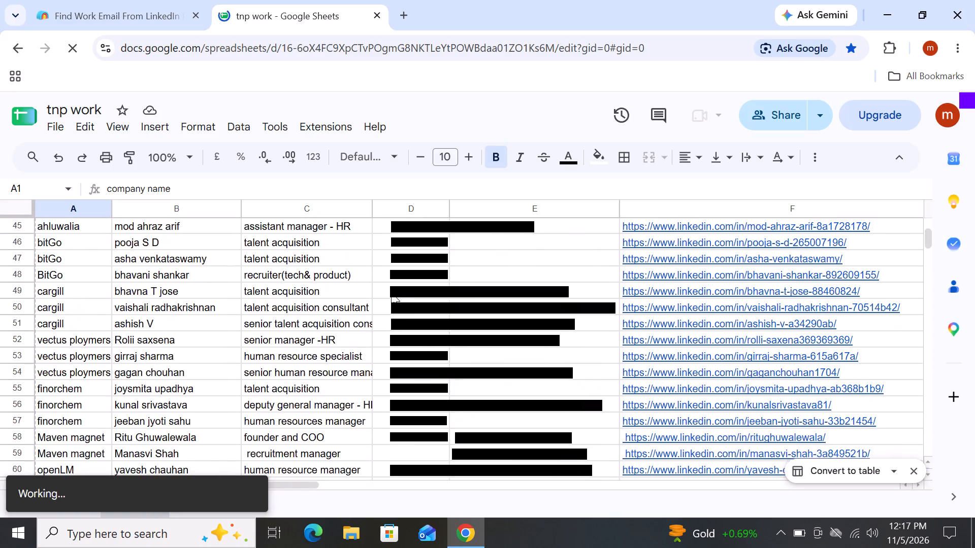
scroll(391, 292, down, 18)
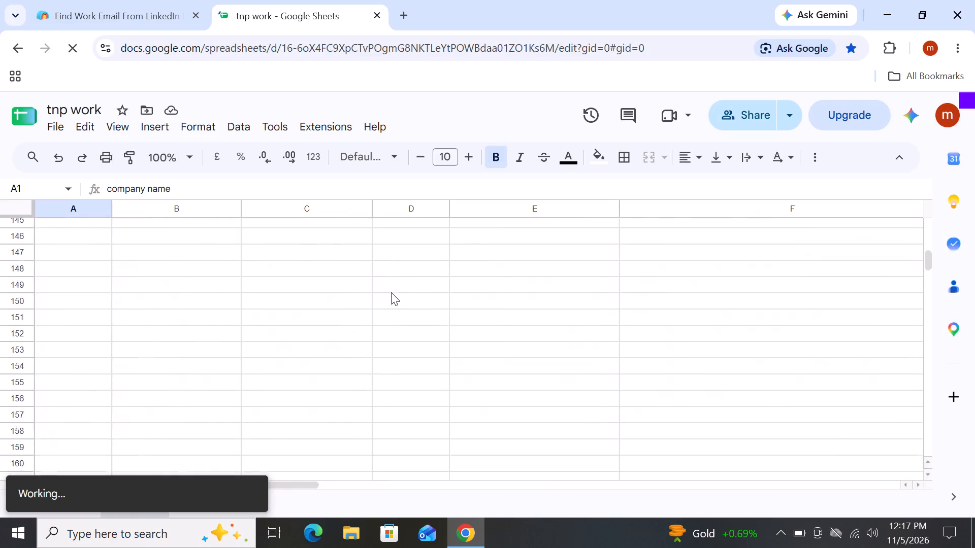
scroll(391, 292, up, 3)
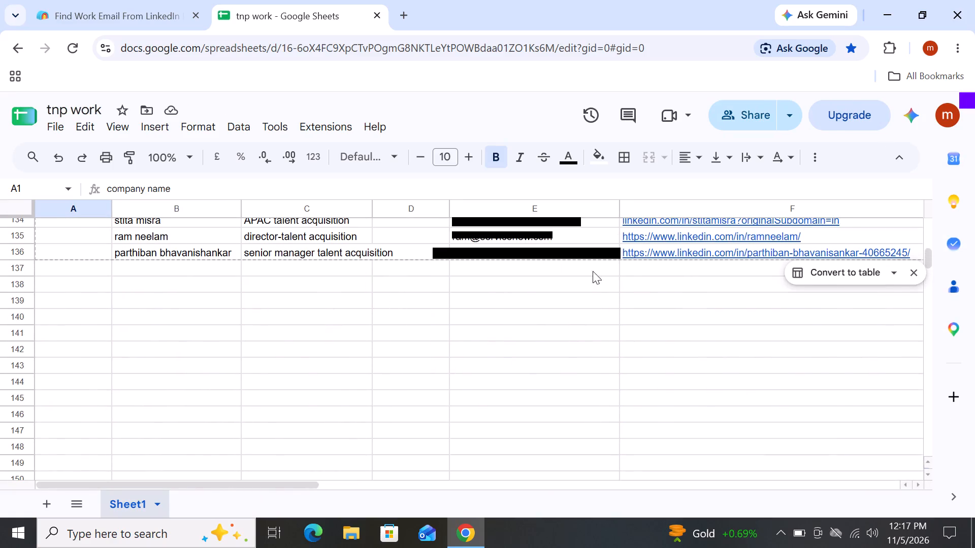
click(632, 269)
key(ctrl+v)
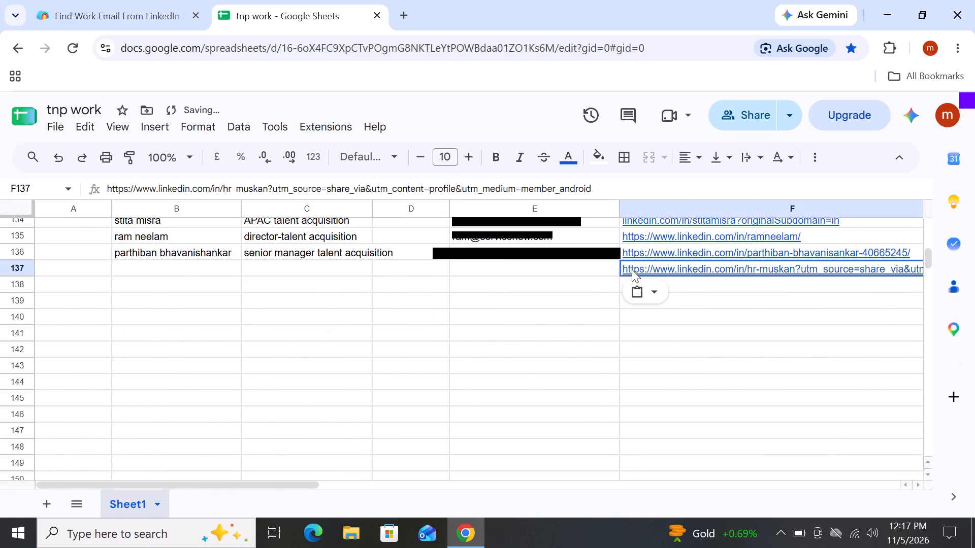
key(Return)
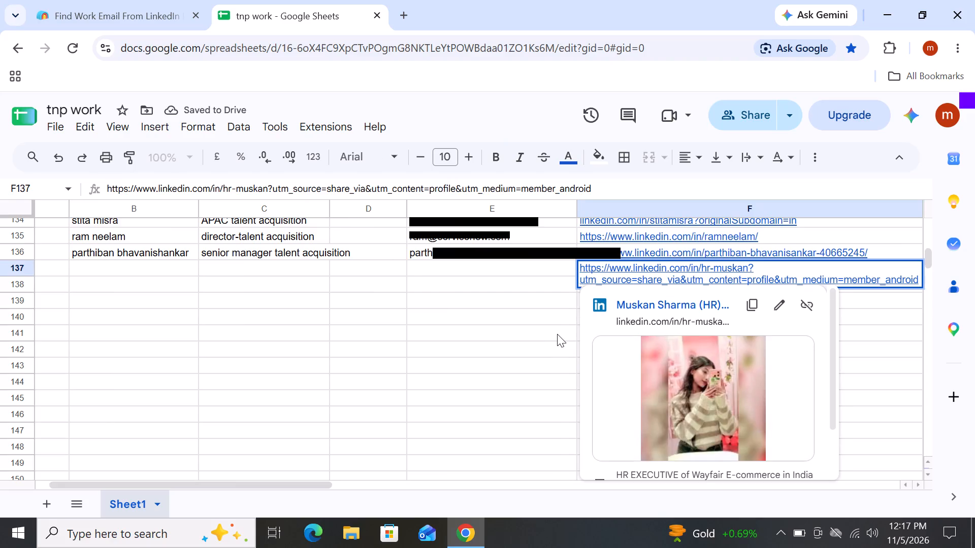
click(557, 334)
Copy the LinkedIn profile link from row 29 of the Clay table into cell F138 of the tnp work spreadsheet.
click(647, 285)
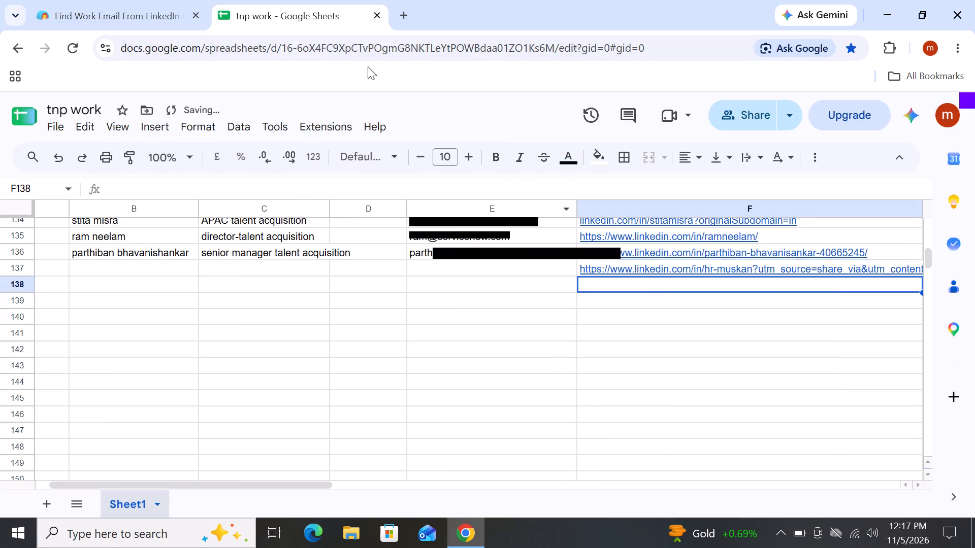
click(174, 8)
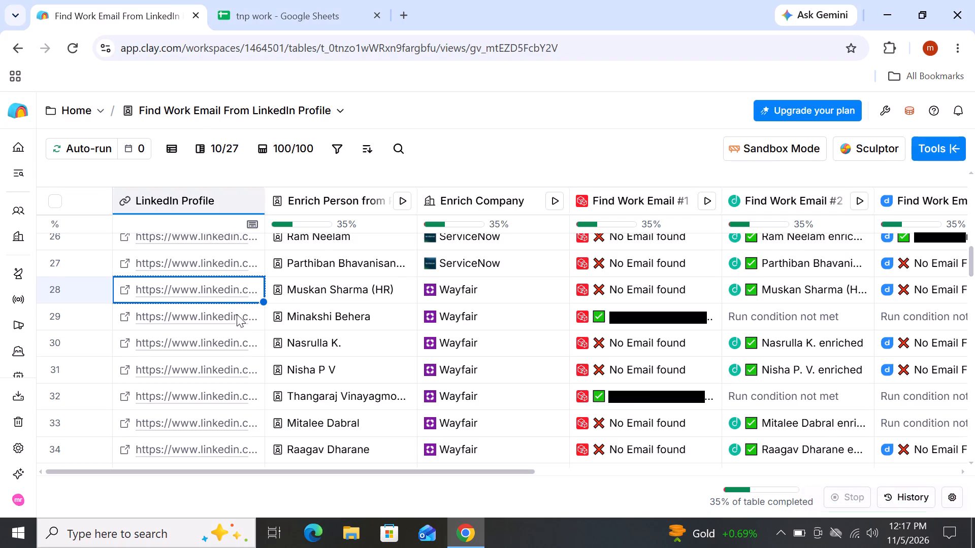
click(221, 324)
key(ctrl+c)
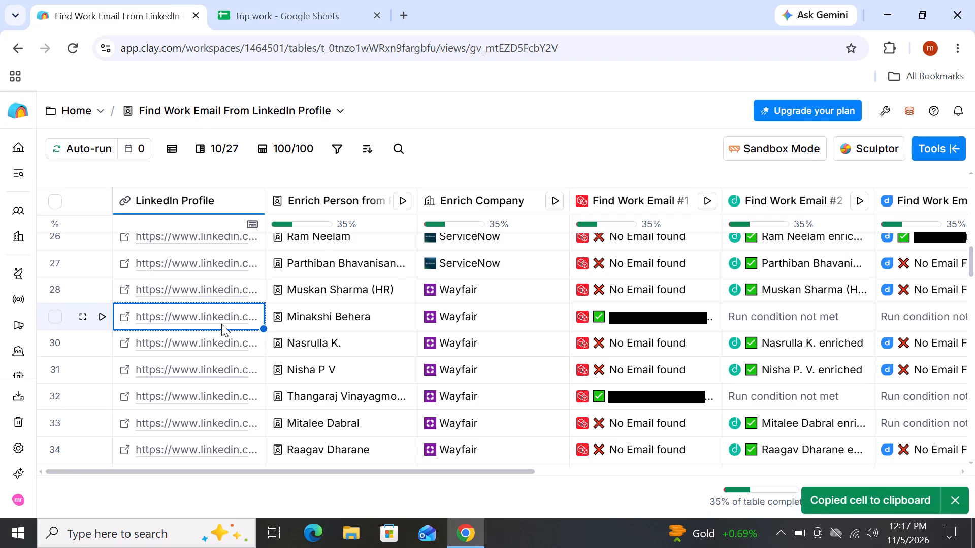
click(264, 2)
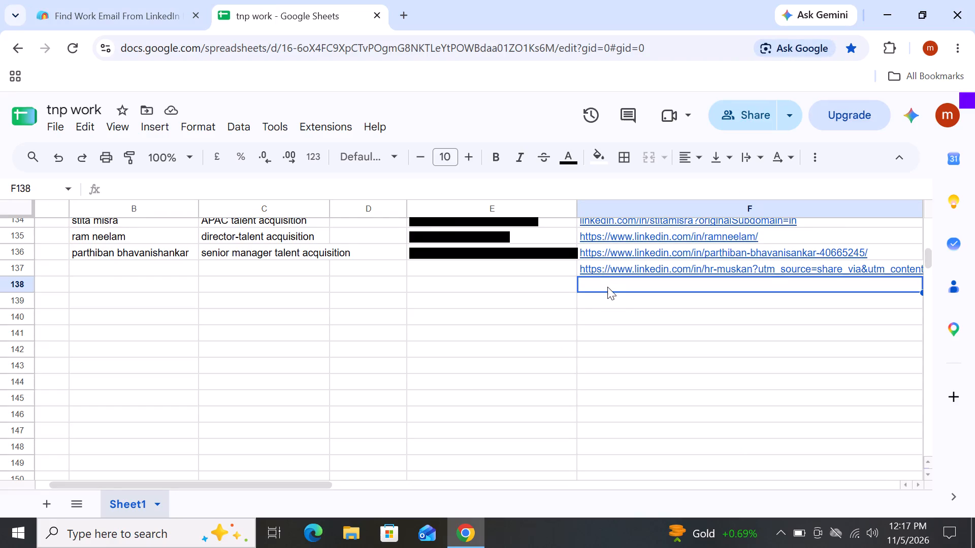
key(ctrl+v)
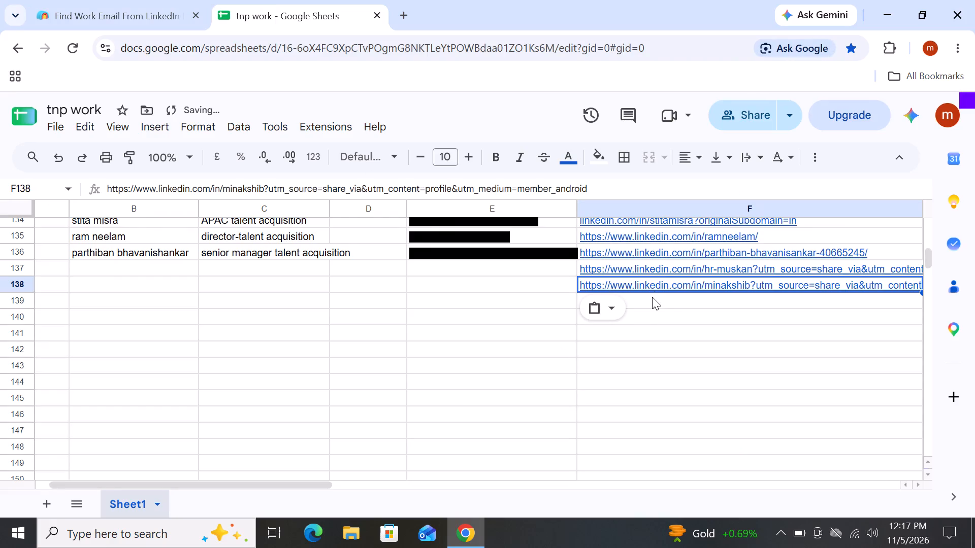
Copy the LinkedIn profile link from row 30 of the Clay table into cell F139 of the tnp work spreadsheet.
click(652, 303)
click(145, 0)
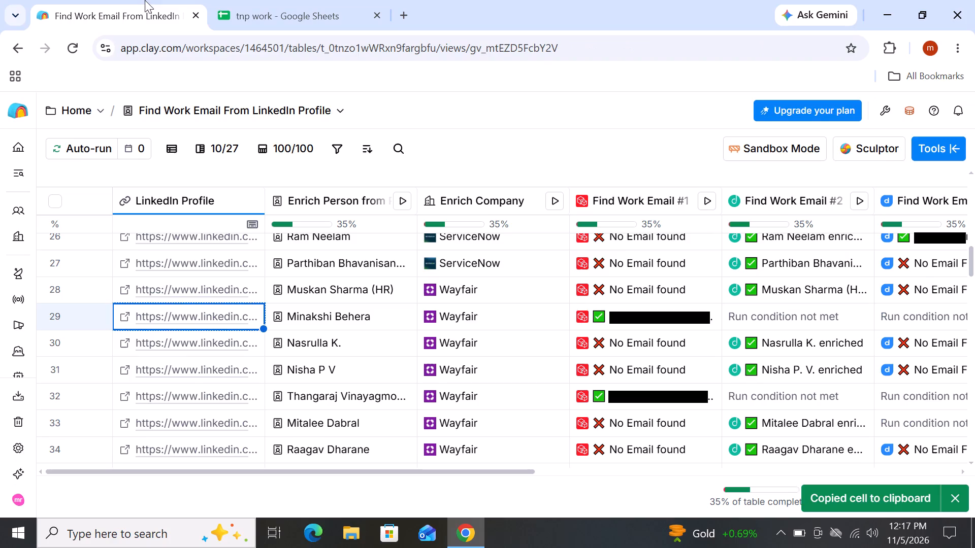
click(206, 347)
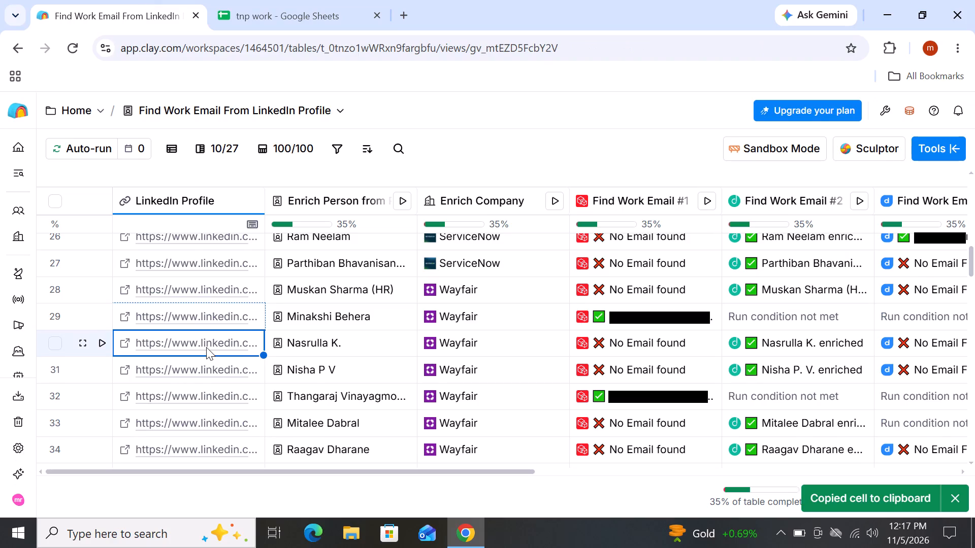
key(ctrl+c)
click(267, 3)
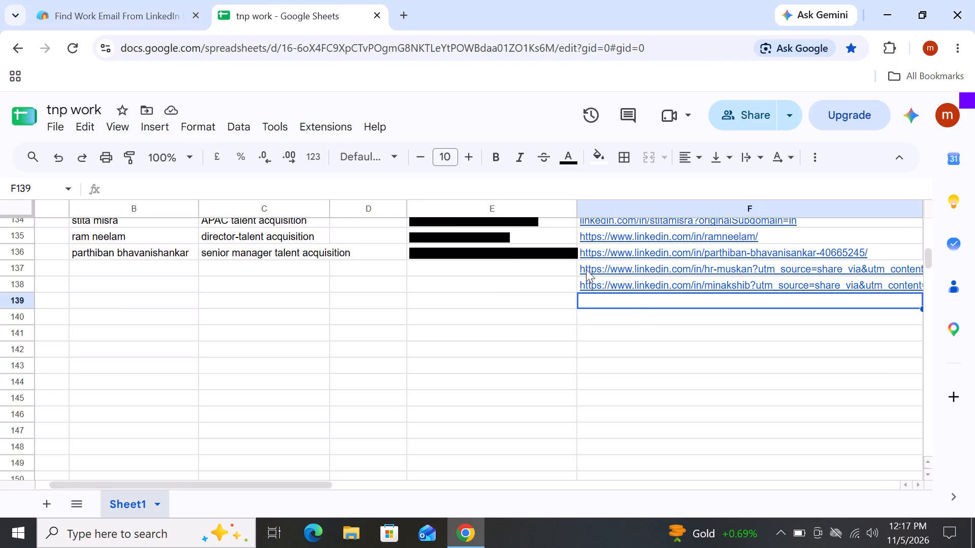
key(ctrl+v)
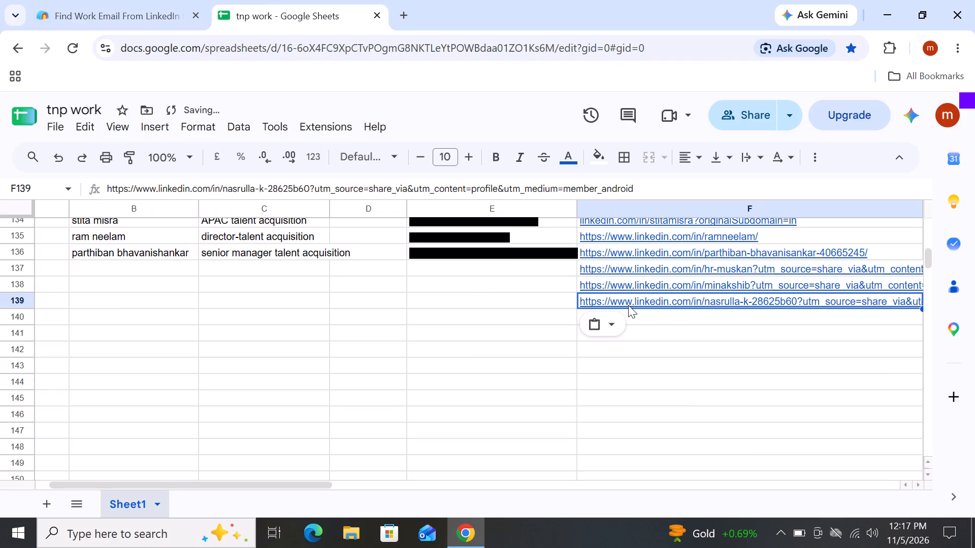
Copy the LinkedIn profile link from row 31 of the Clay table into cell F140 of the tnp work spreadsheet.
click(667, 313)
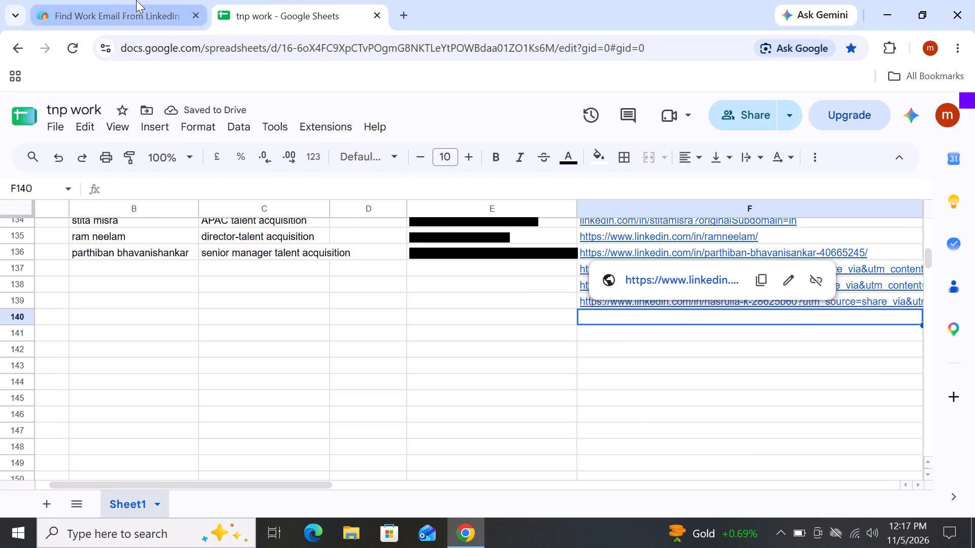
click(136, 0)
click(219, 378)
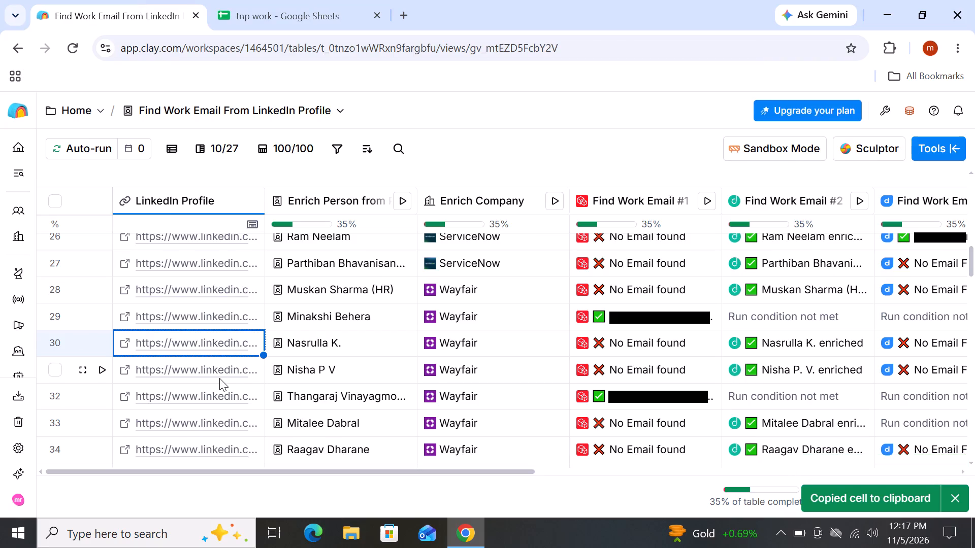
key(ctrl+c)
click(301, 1)
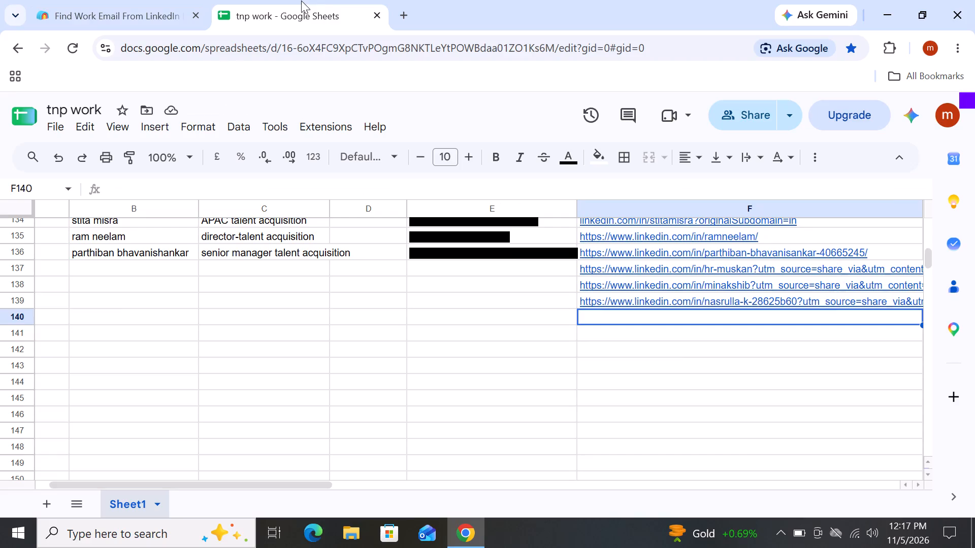
key(ctrl+v)
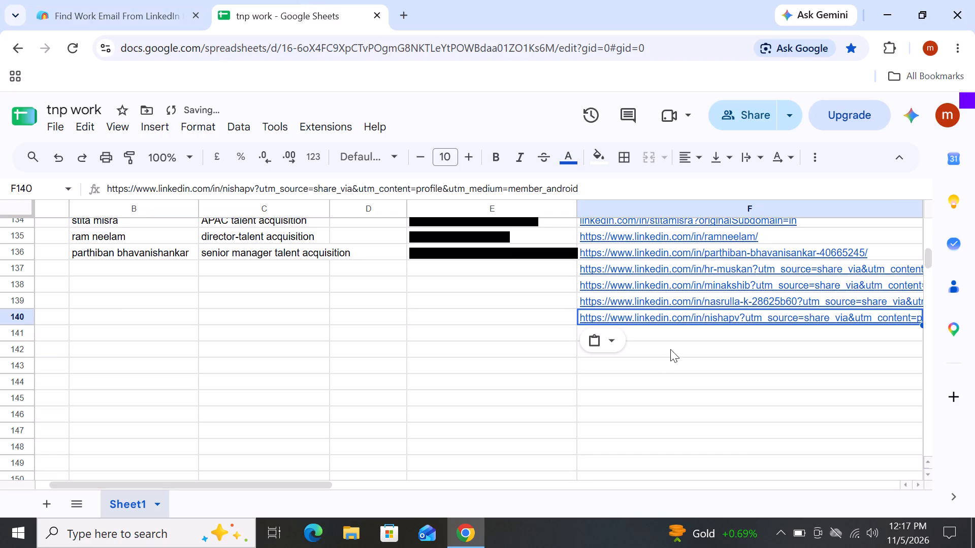
Copy the LinkedIn profile link from row 32 of the Clay table into cell F141 of the tnp work spreadsheet.
click(685, 334)
click(111, 0)
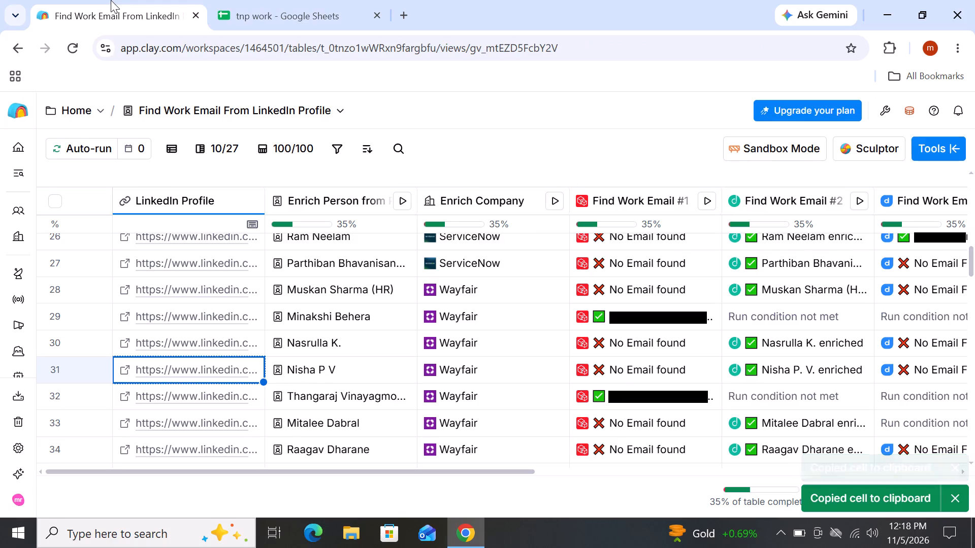
click(198, 404)
key(ctrl+c)
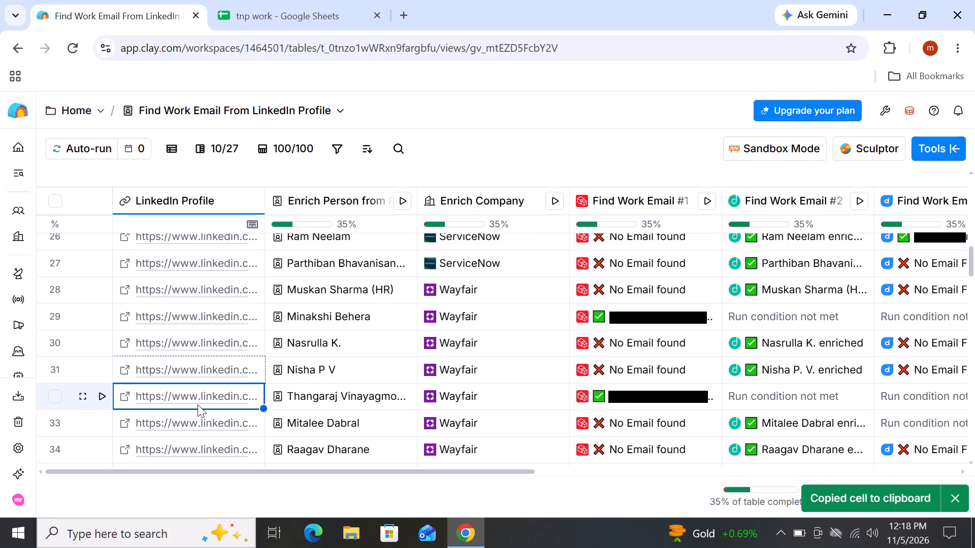
click(279, 1)
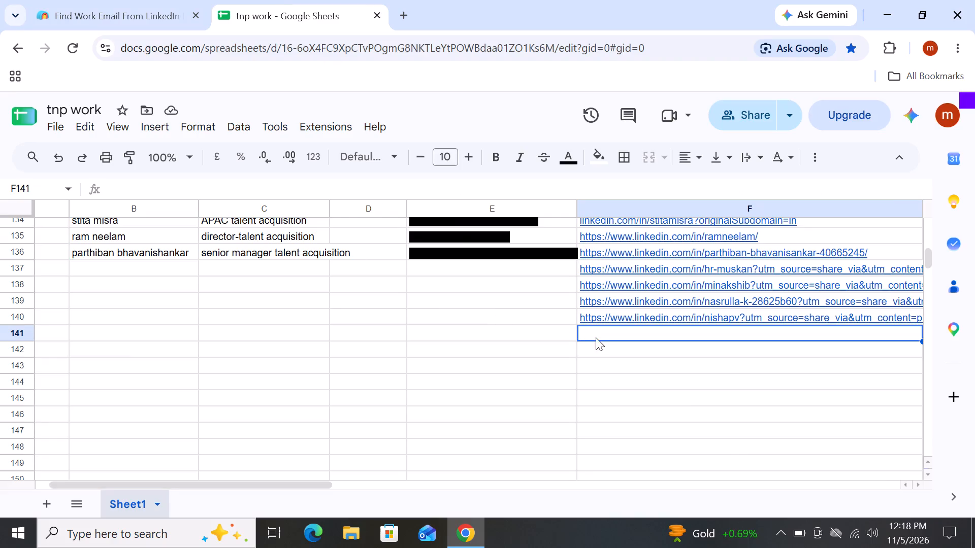
key(ctrl+v)
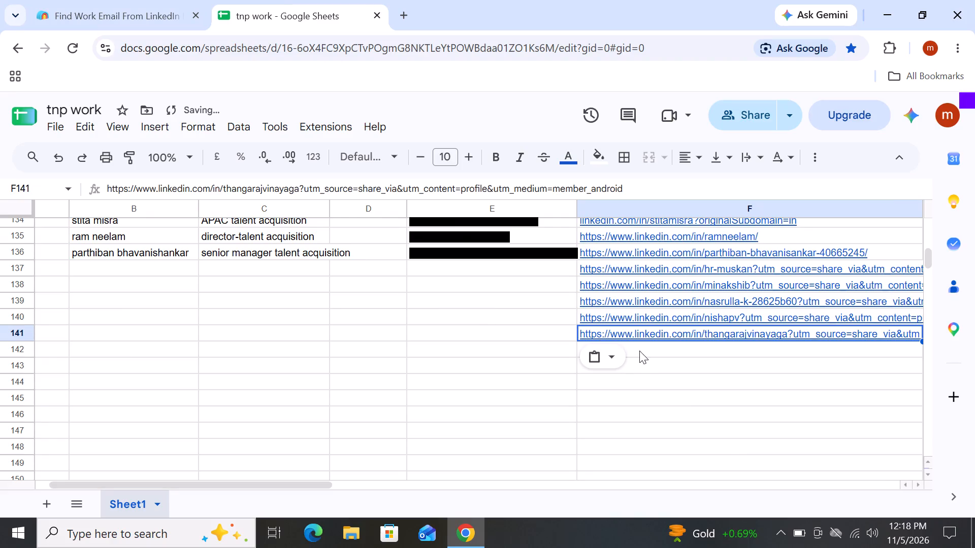
Copy the LinkedIn profile link from row 33 of the Clay table into cell F142 of the tnp work spreadsheet.
click(639, 351)
click(138, 0)
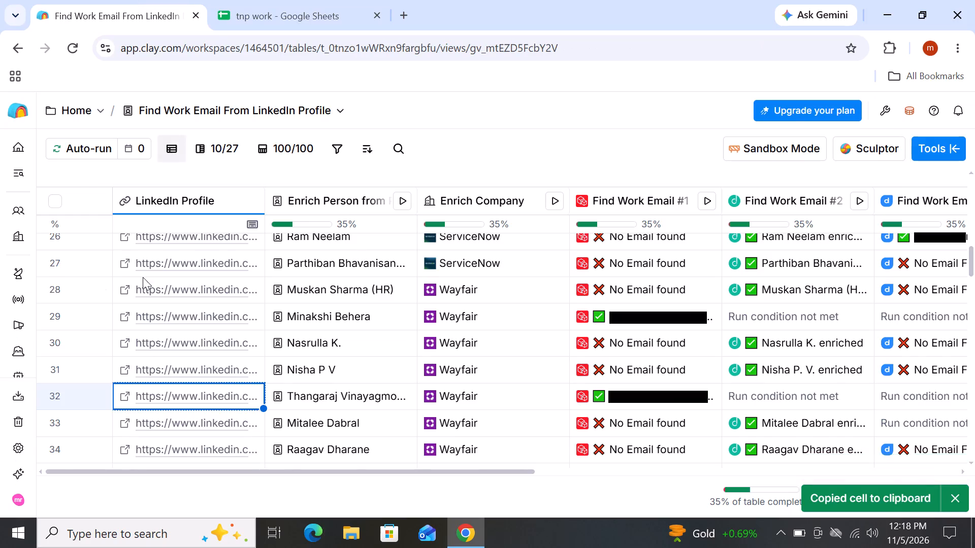
scroll(142, 345, down, 2)
click(201, 295)
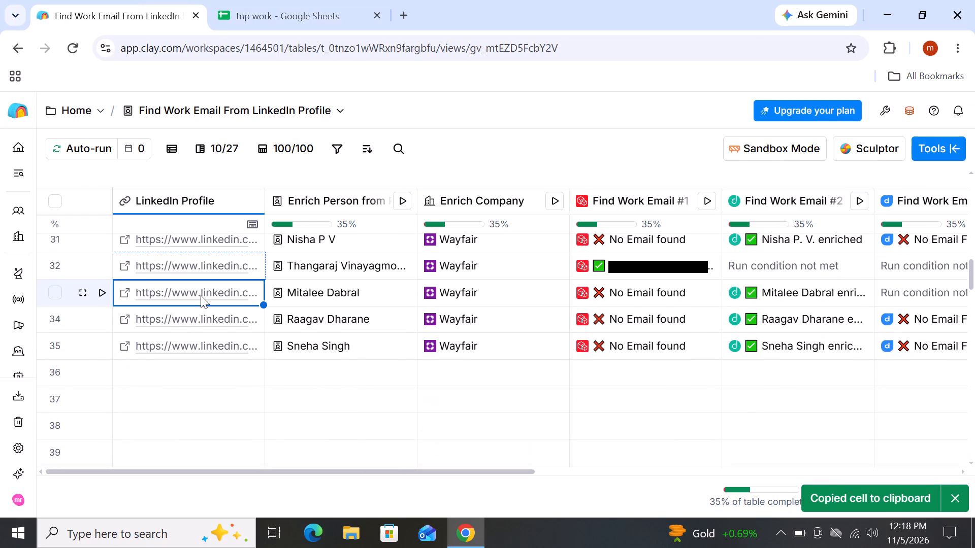
key(ctrl+c)
click(257, 3)
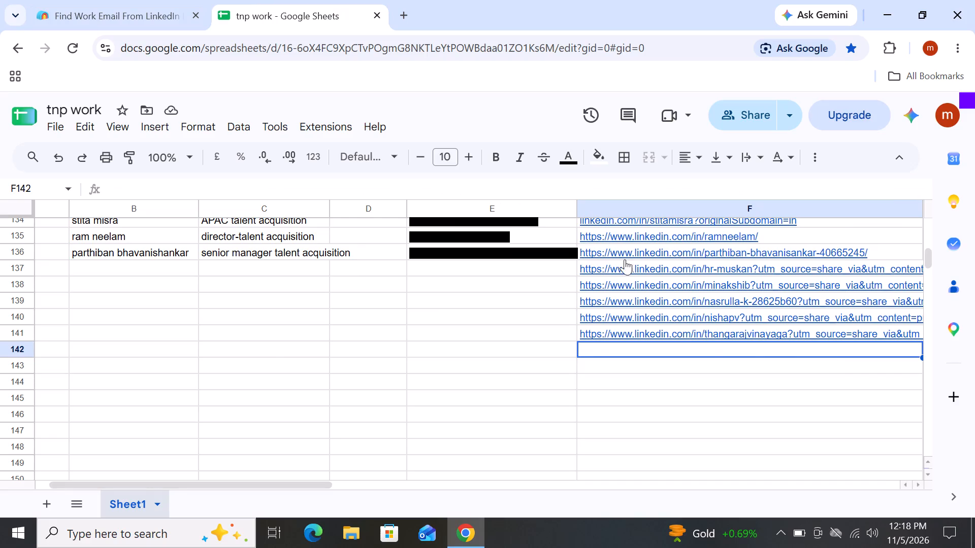
key(ctrl+v)
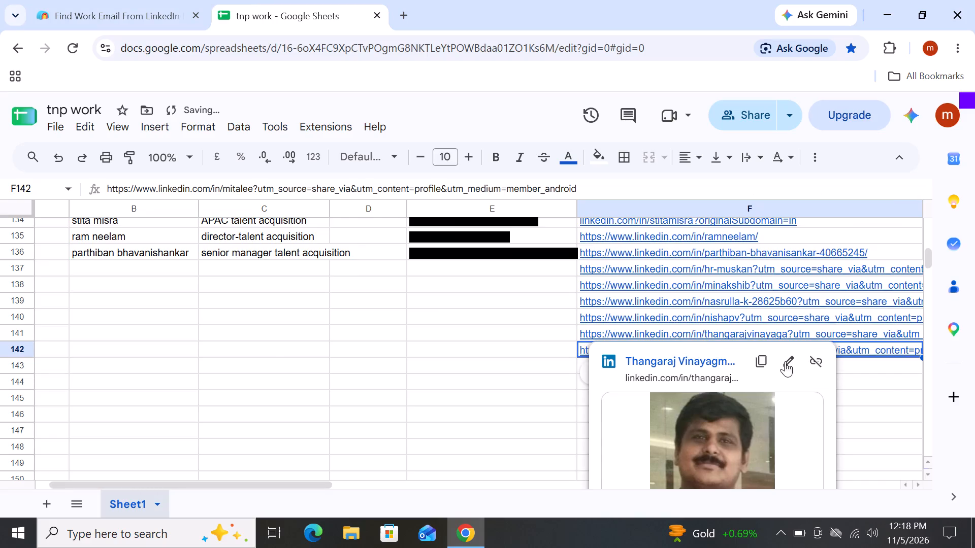
Copy the LinkedIn profile link from row 34 of the Clay table into cell F143 of the tnp work spreadsheet.
click(880, 367)
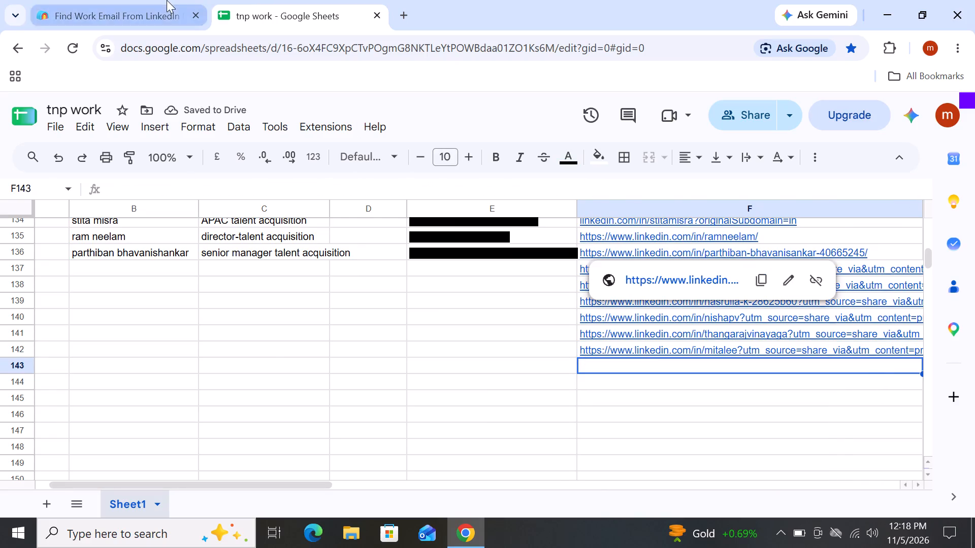
click(167, 0)
click(241, 320)
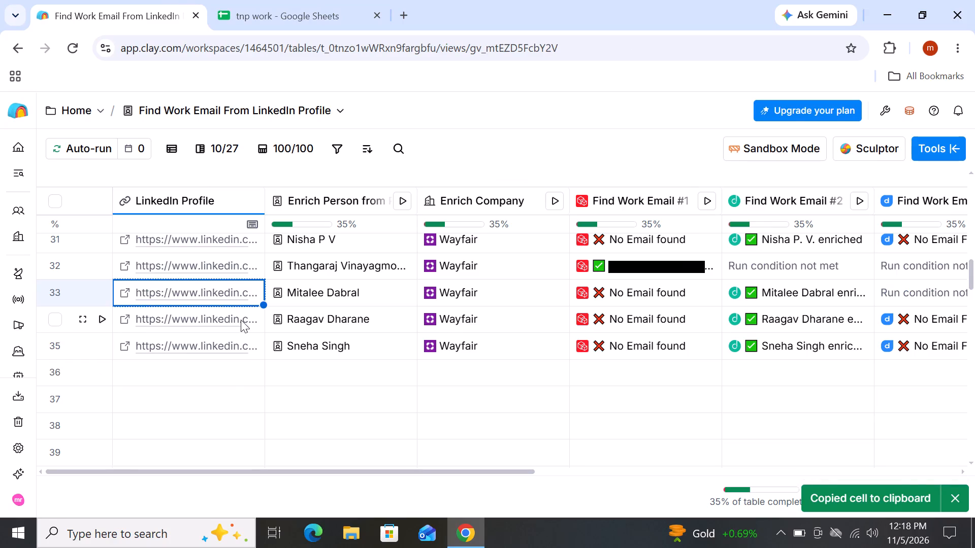
key(ctrl+c)
click(254, 1)
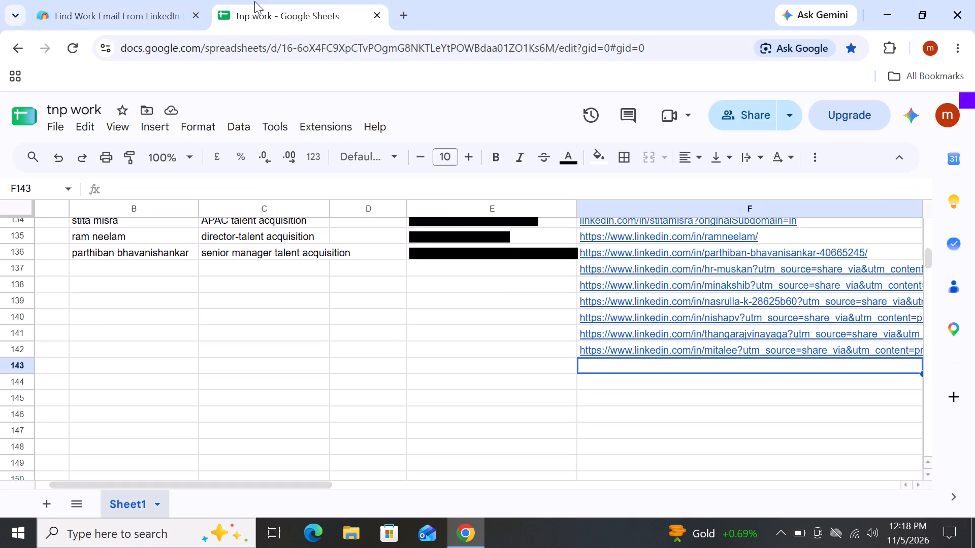
key(ctrl+v)
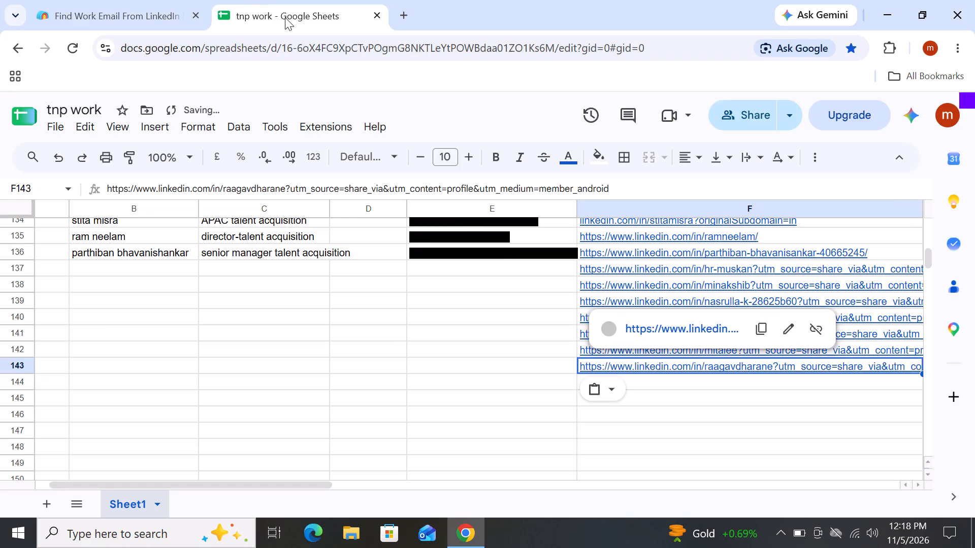
Copy the LinkedIn profile link from row 35 of the Clay table into cell F144 of the tnp work spreadsheet.
click(135, 4)
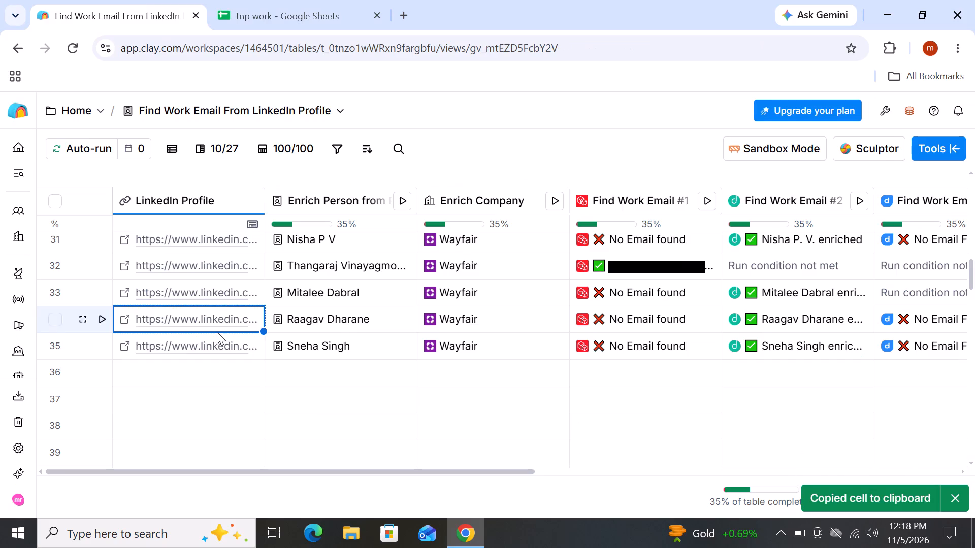
click(213, 338)
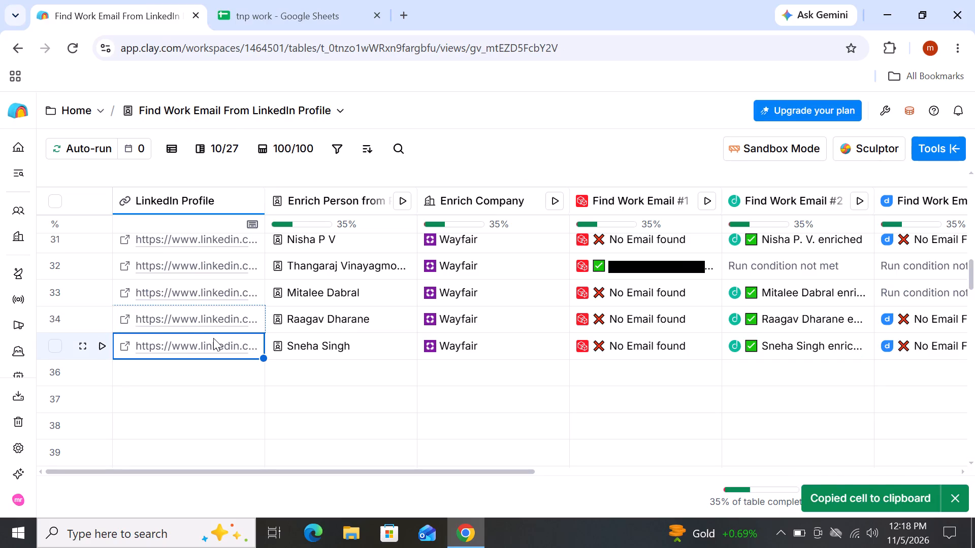
key(ctrl+c)
click(250, 0)
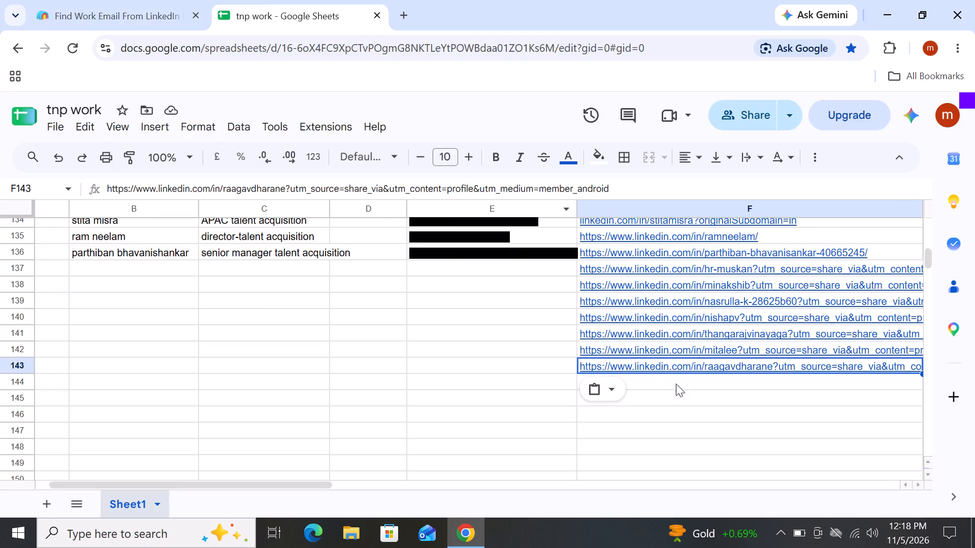
click(692, 388)
key(ctrl+v)
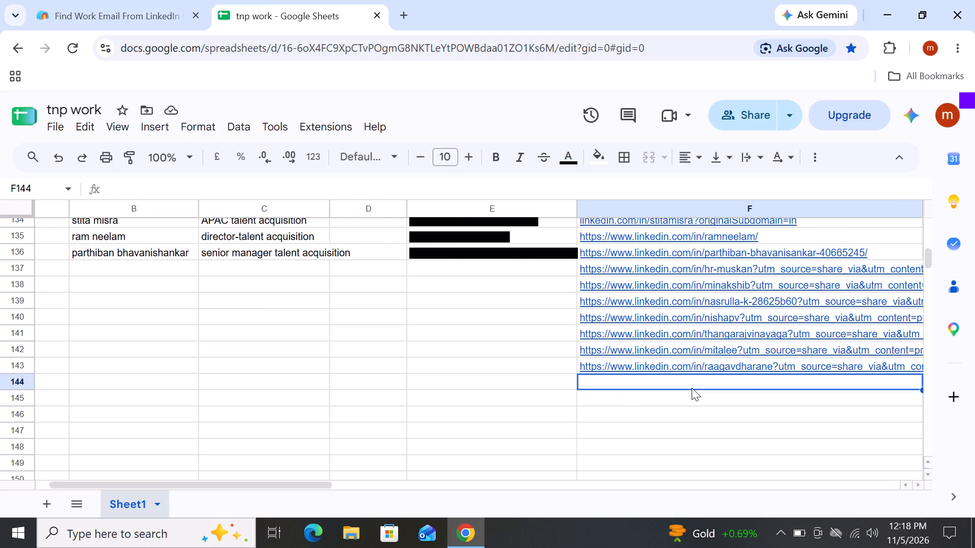
Copy the enriched person name from row 28 of the Clay table into cell B137 of the tnp work spreadsheet.
click(68, 0)
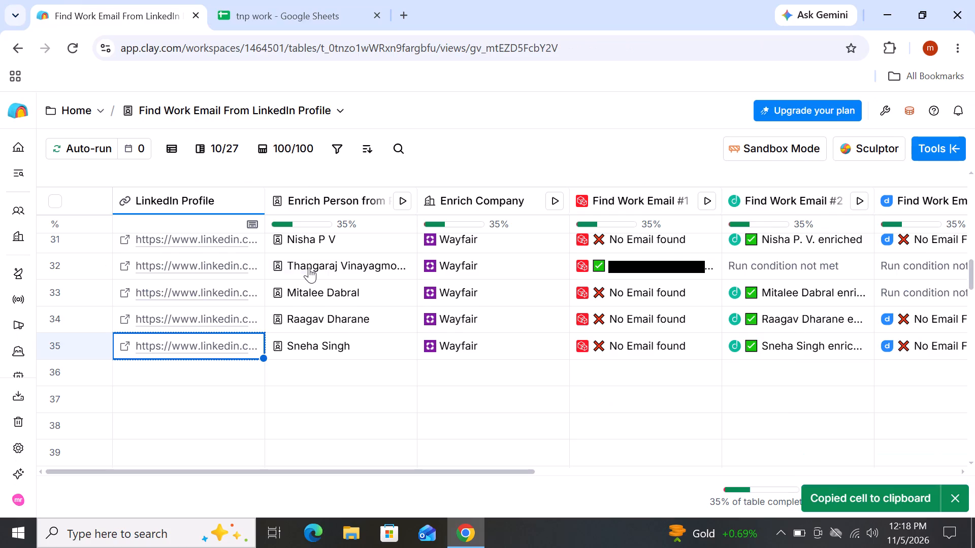
scroll(309, 267, up, 4)
scroll(309, 267, down, 2)
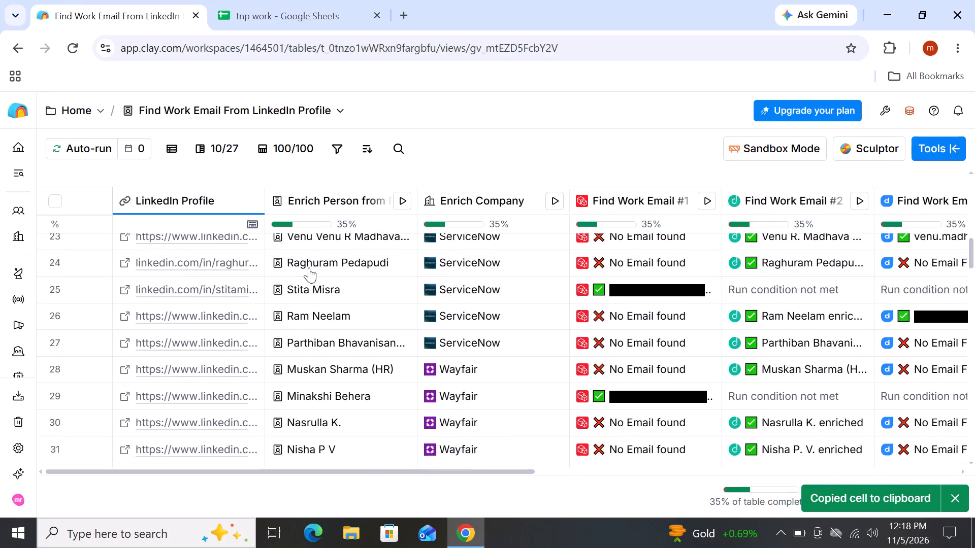
scroll(328, 207, down, 1)
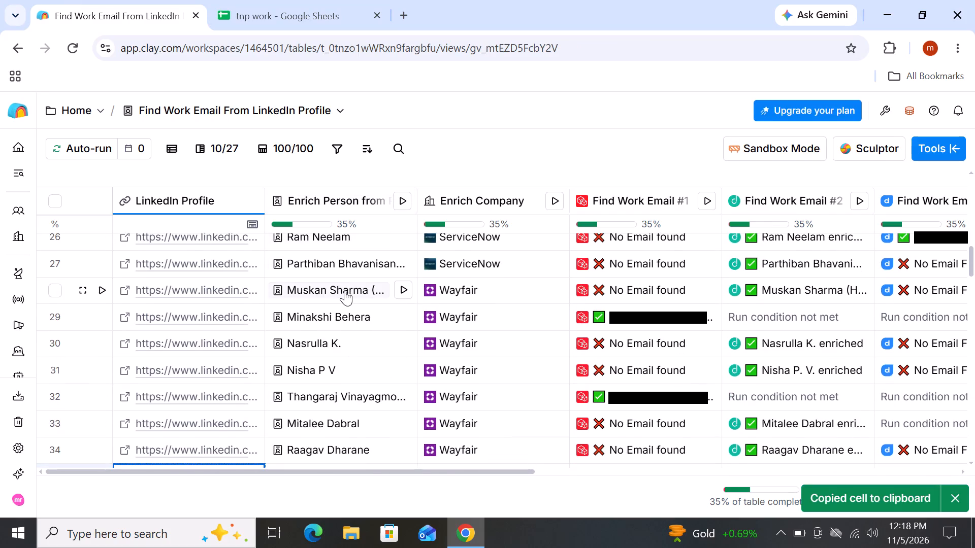
click(344, 291)
key(ctrl+c)
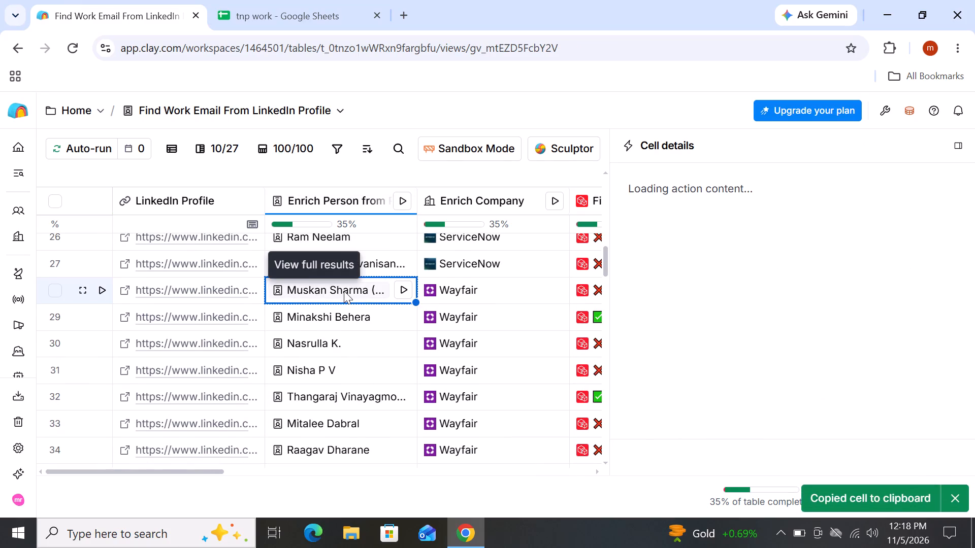
click(961, 140)
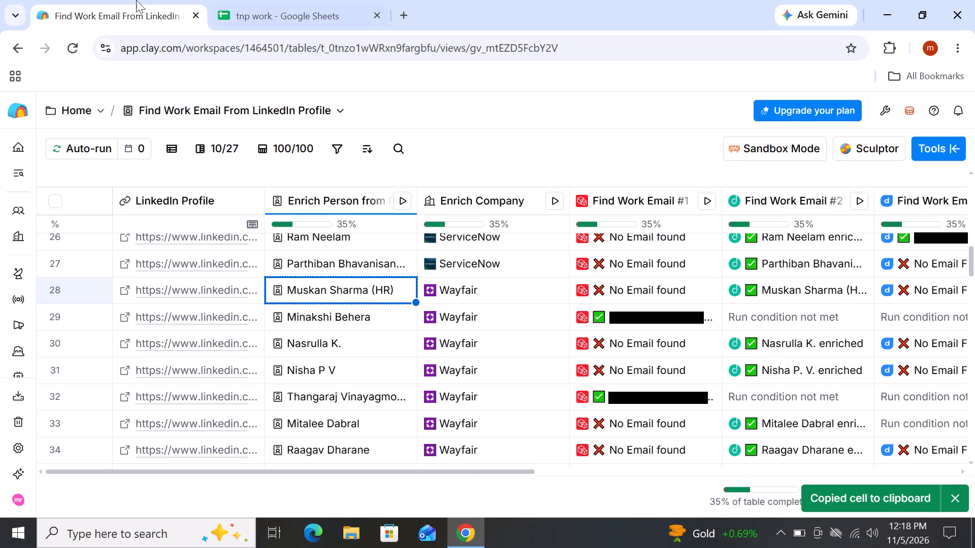
click(279, 9)
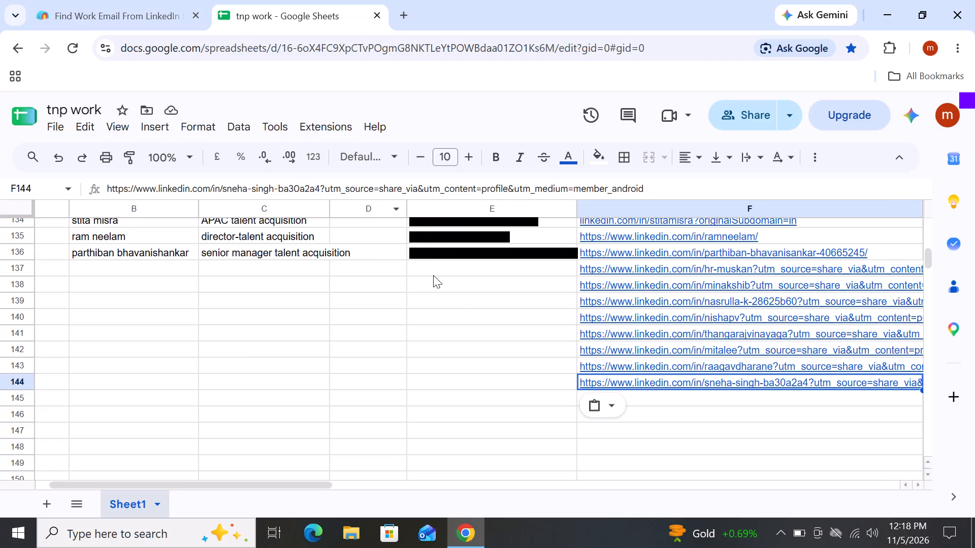
click(162, 269)
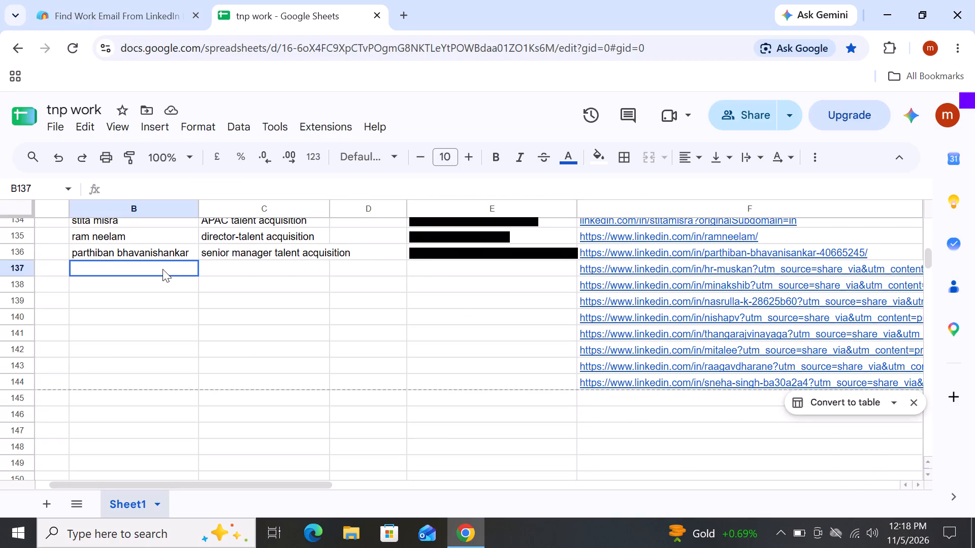
key(ctrl+v)
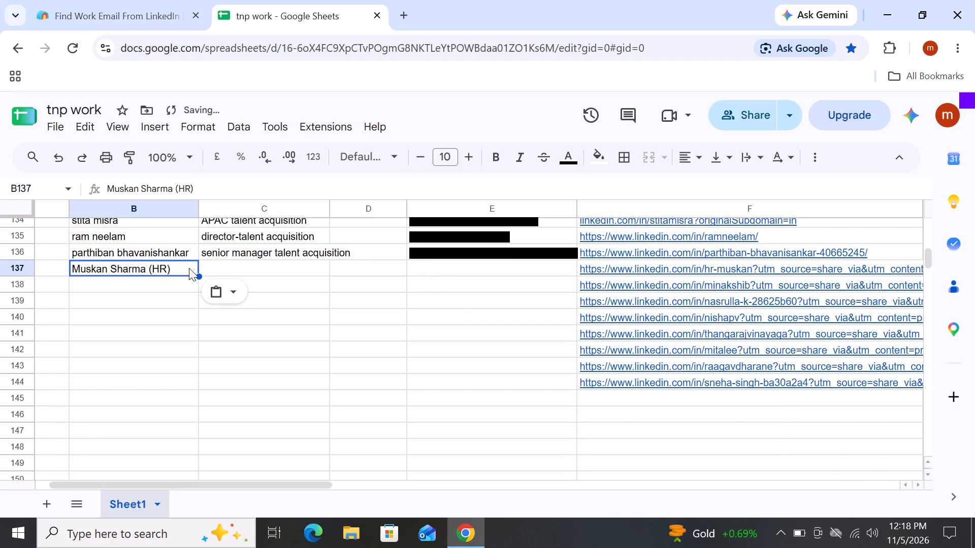
Remove the "(HR)" suffix from the contact name in cell B137.
double_click(187, 268)
key(BackSpace)
key(BackSpace)
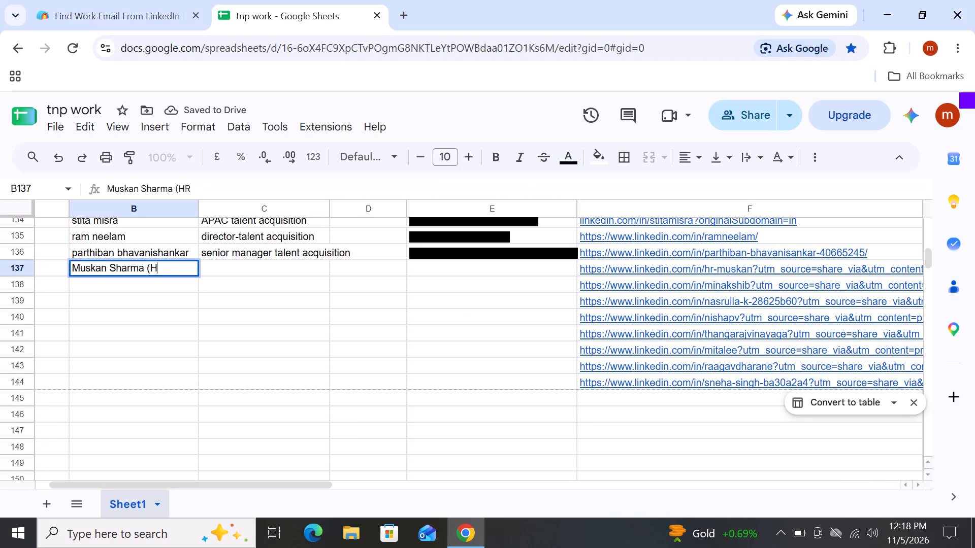
key(BackSpace)
key(BackSpace)
Copy the enriched person name from row 29 of the Clay table into cell B138 of the tnp work spreadsheet.
click(119, 3)
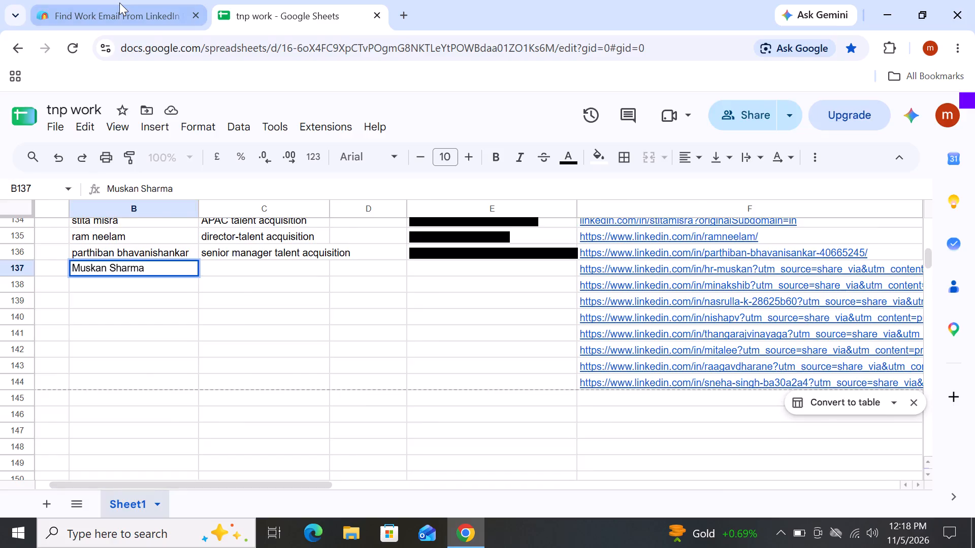
click(291, 320)
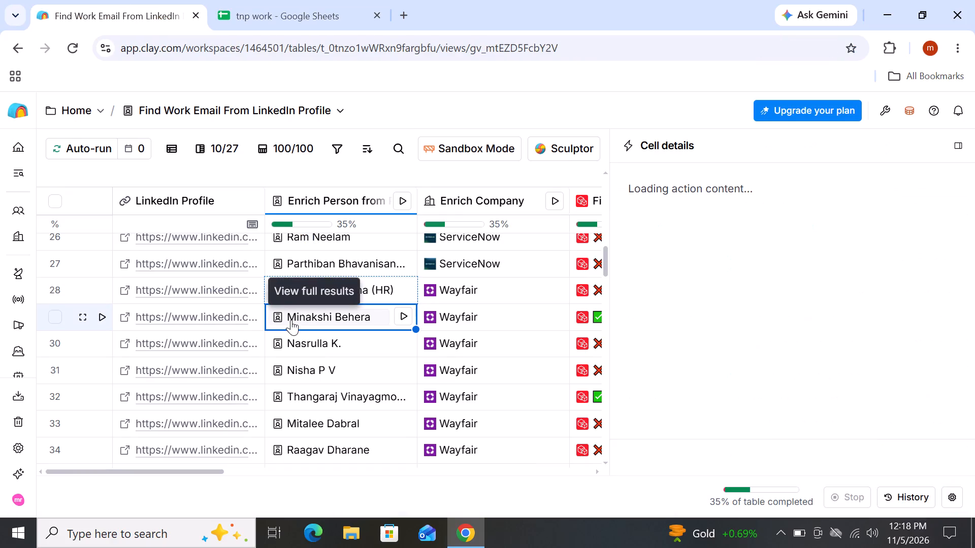
key(ctrl+c)
click(284, 1)
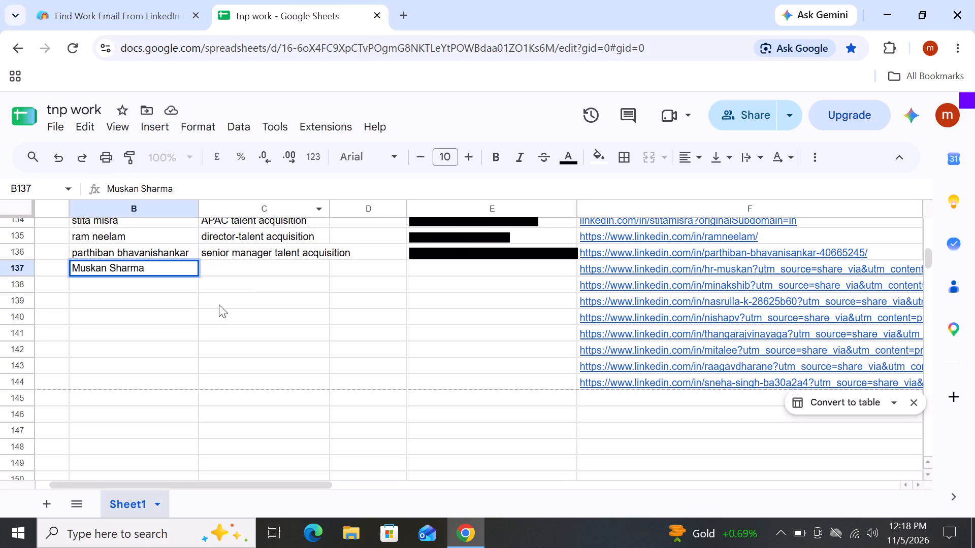
click(172, 288)
key(ctrl+v)
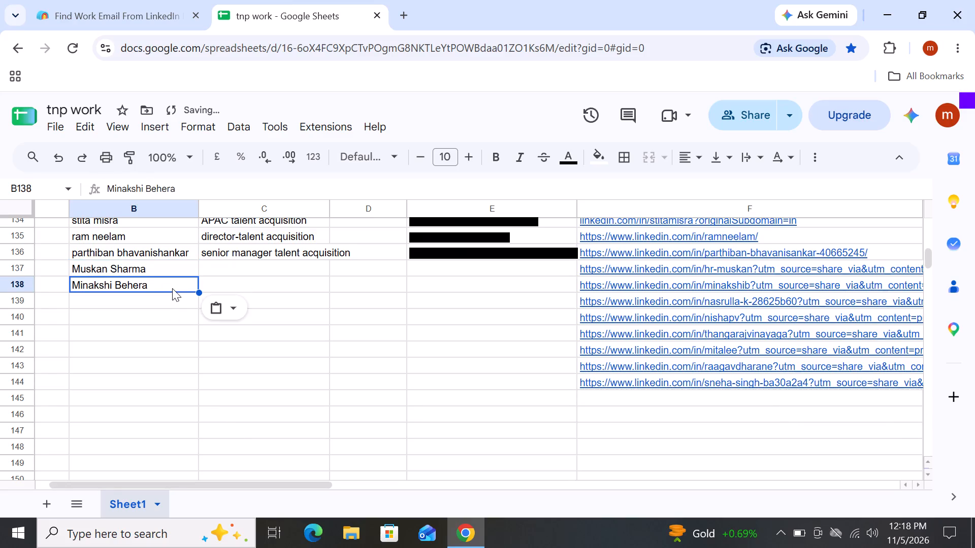
Copy the enriched person name from row 30 of the Clay table into cell B139 of the tnp work spreadsheet.
click(156, 301)
click(149, 1)
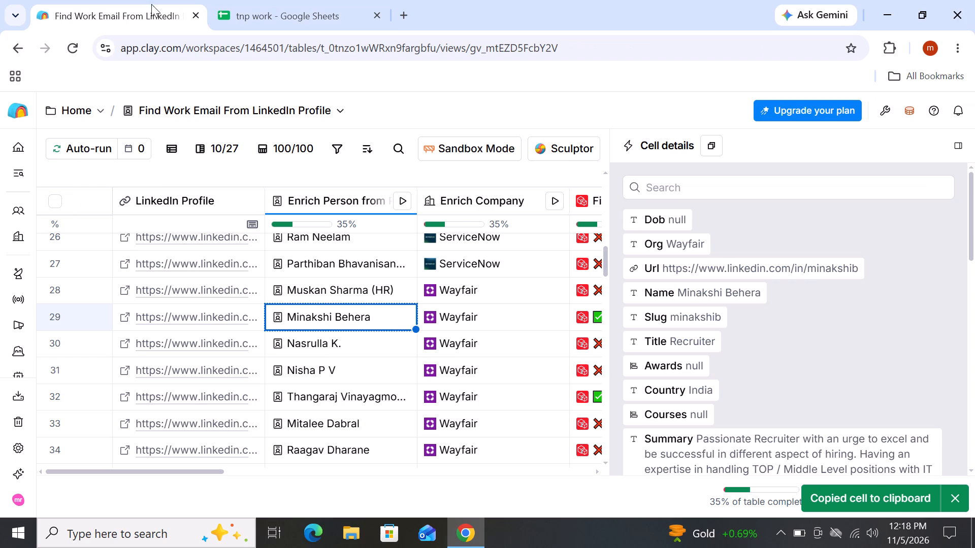
click(305, 348)
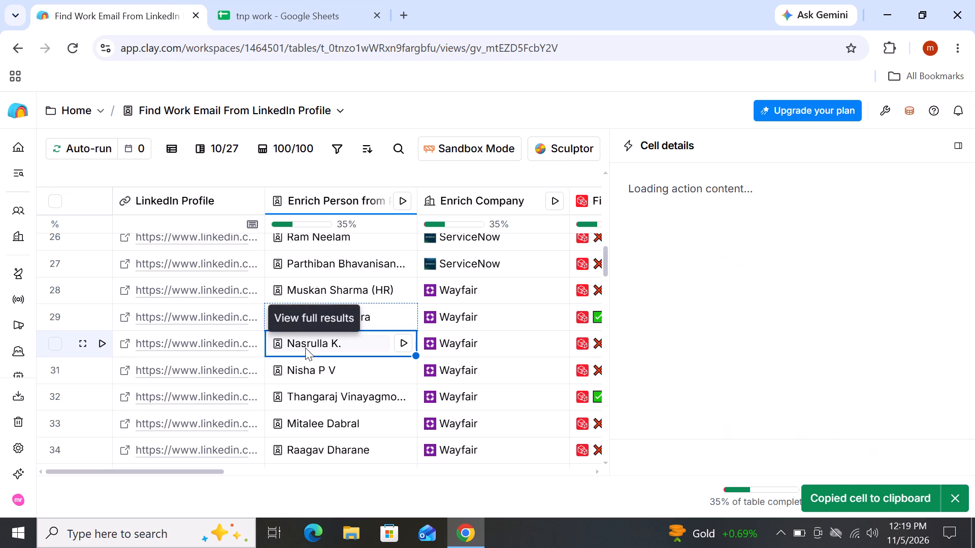
key(ctrl+c)
click(250, 0)
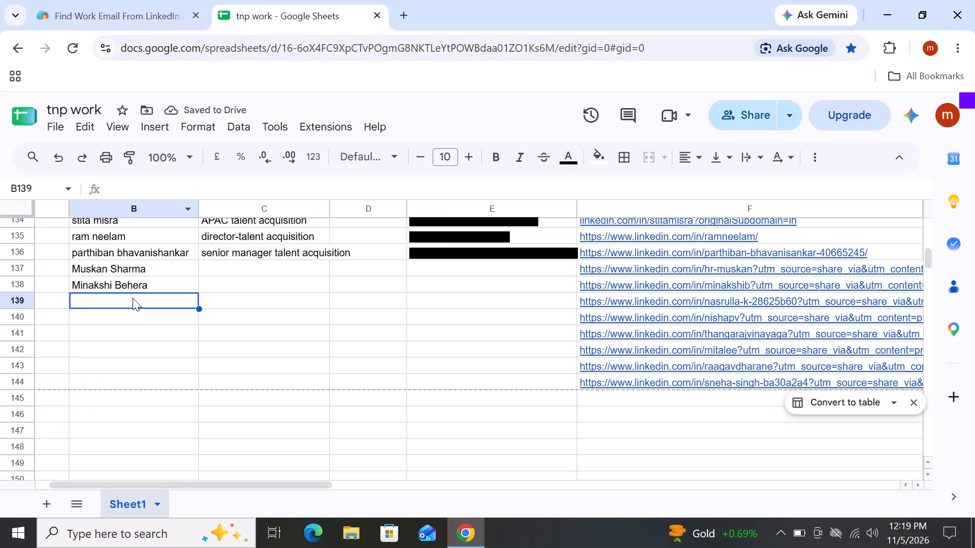
key(ctrl+v)
Copy the enriched person name from row 31 of the Clay table into cell B140 of the tnp work spreadsheet.
click(128, 315)
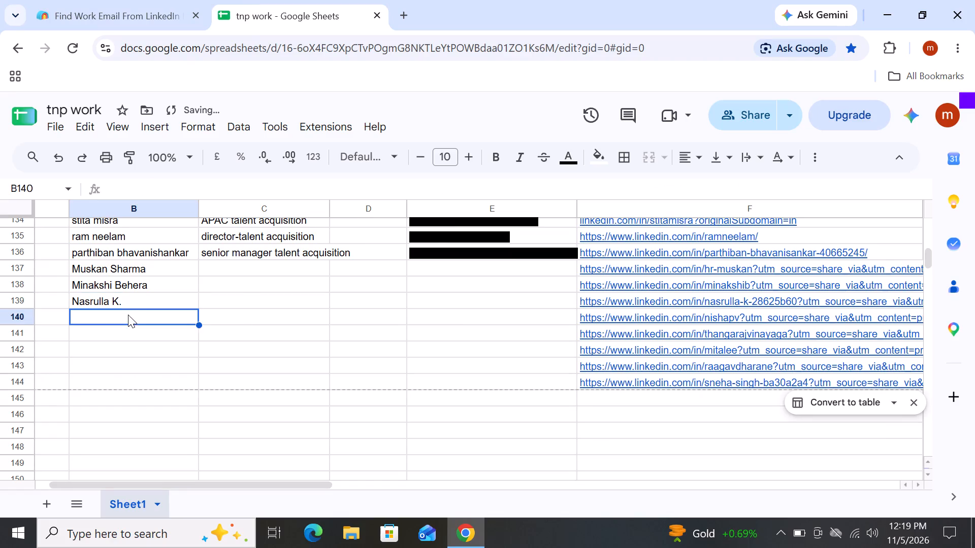
click(132, 4)
click(334, 371)
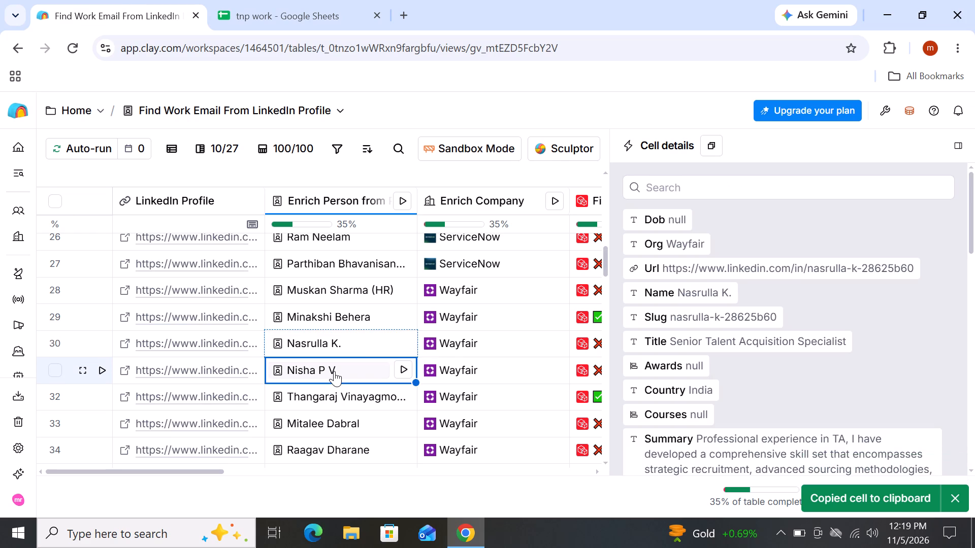
key(ctrl+c)
click(234, 4)
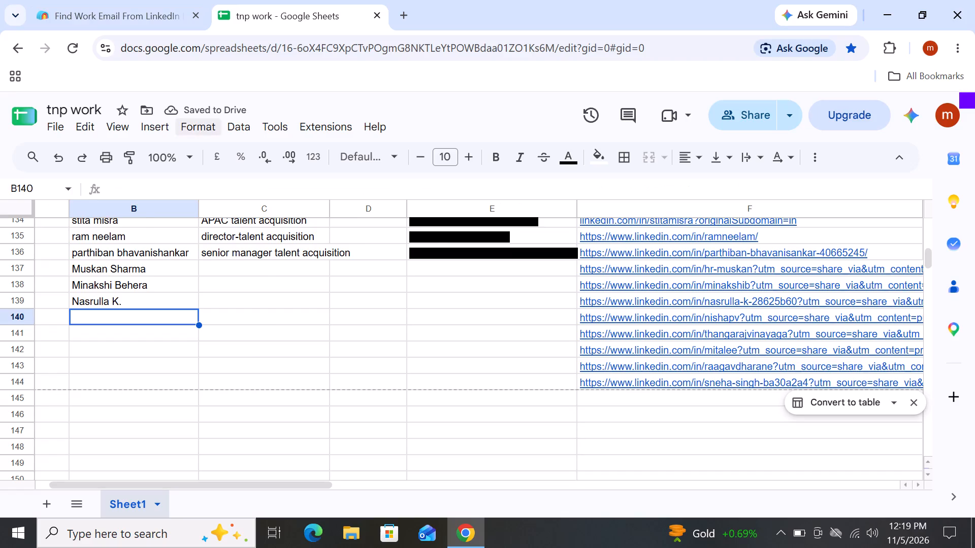
key(ctrl+v)
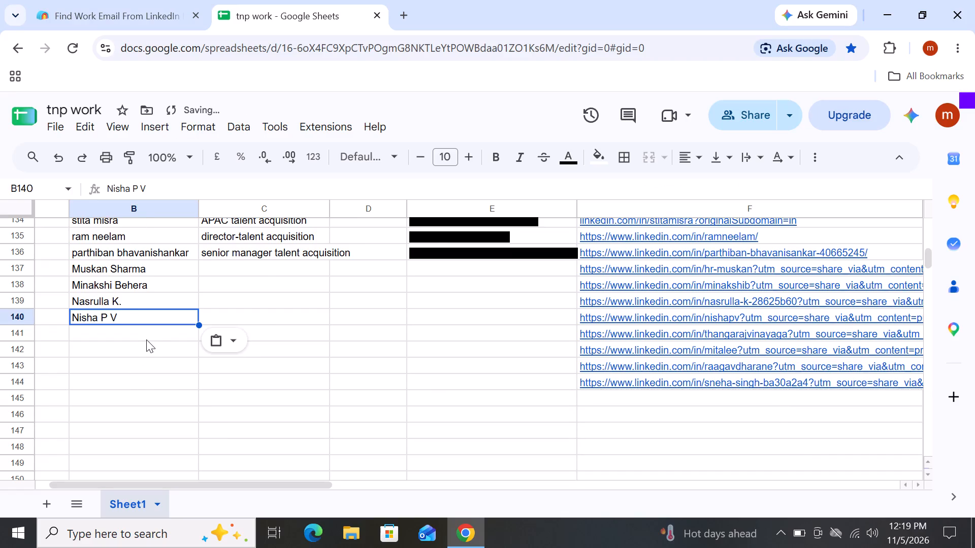
Copy the enriched person name from row 32 of the Clay table into cell B141 of the tnp work spreadsheet.
click(147, 337)
click(119, 2)
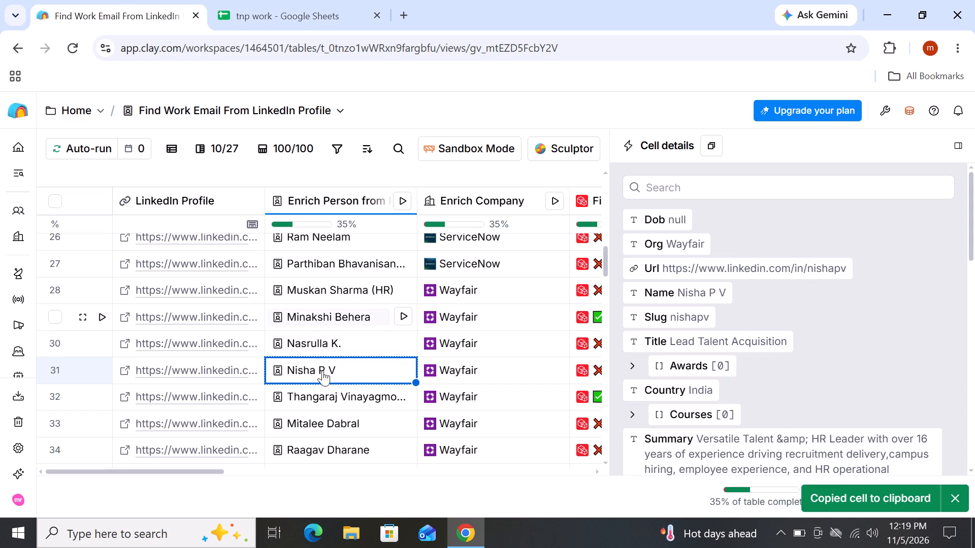
click(332, 390)
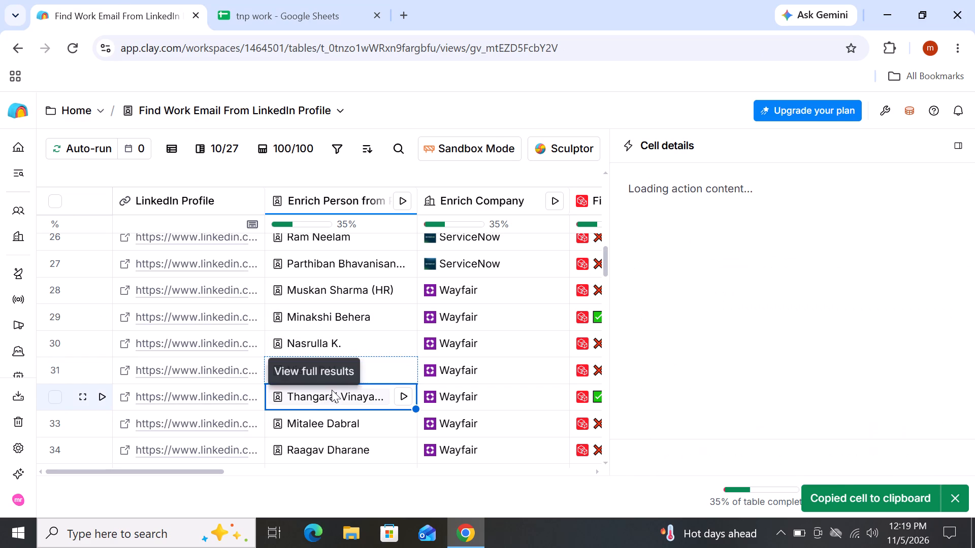
key(ctrl+c)
click(290, 1)
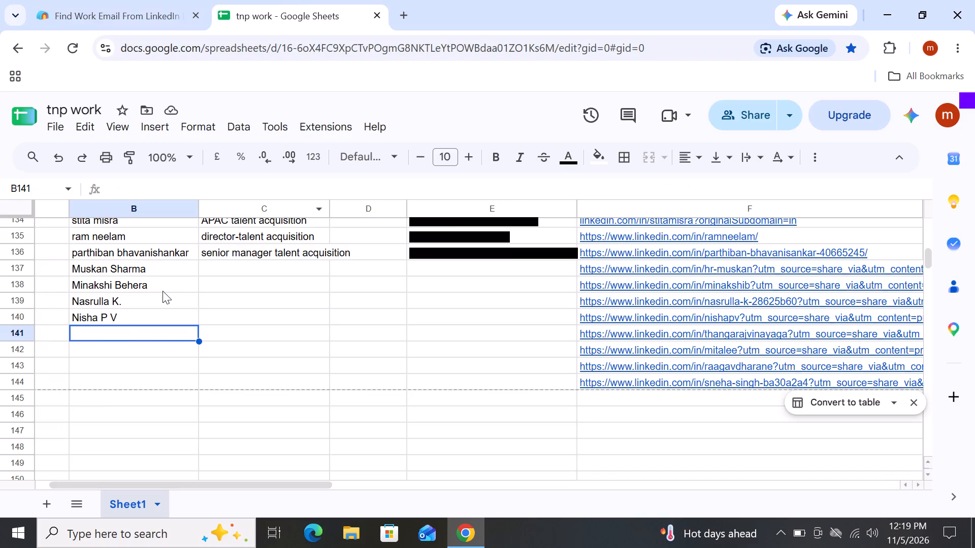
key(ctrl+v)
Copy the enriched person name from row 33 of the Clay table into cell B142 of the tnp work spreadsheet.
click(115, 0)
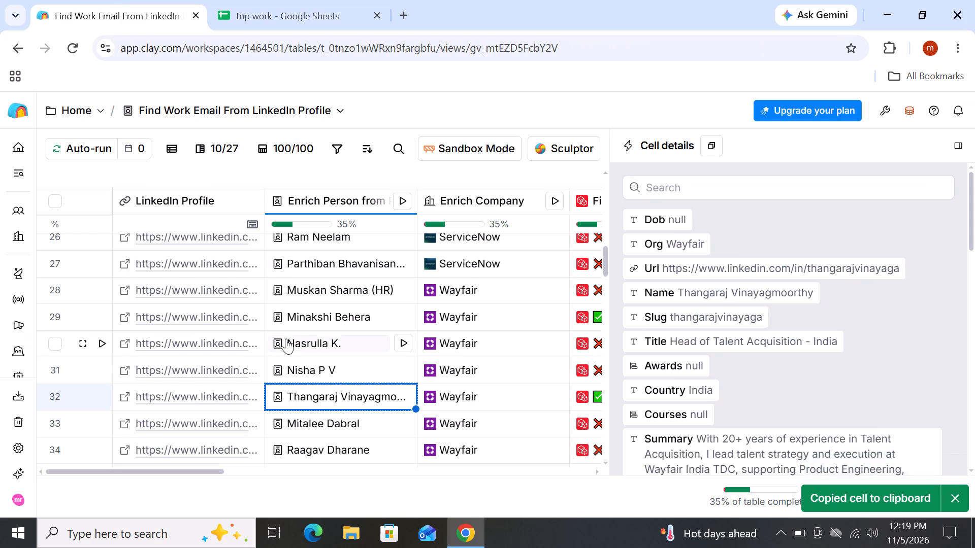
scroll(286, 338, down, 1)
click(339, 308)
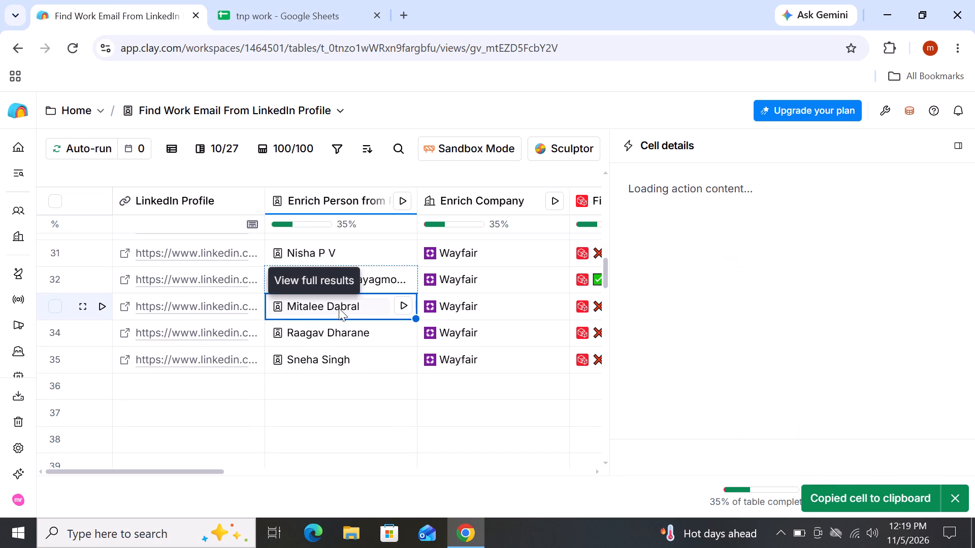
key(ctrl+c)
click(276, 2)
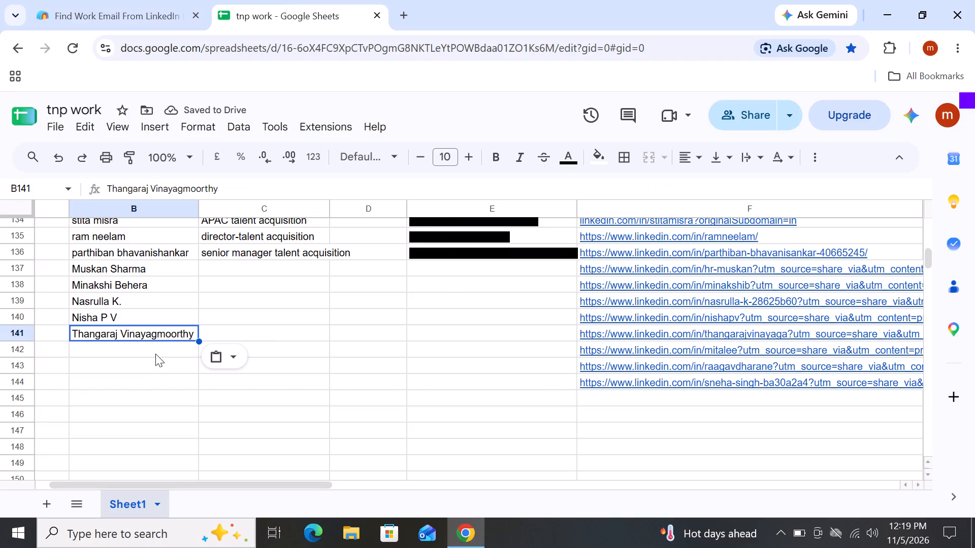
click(155, 354)
key(ctrl+v)
Copy the enriched person name from row 34 of the Clay table into cell B143 of the tnp work spreadsheet.
click(118, 0)
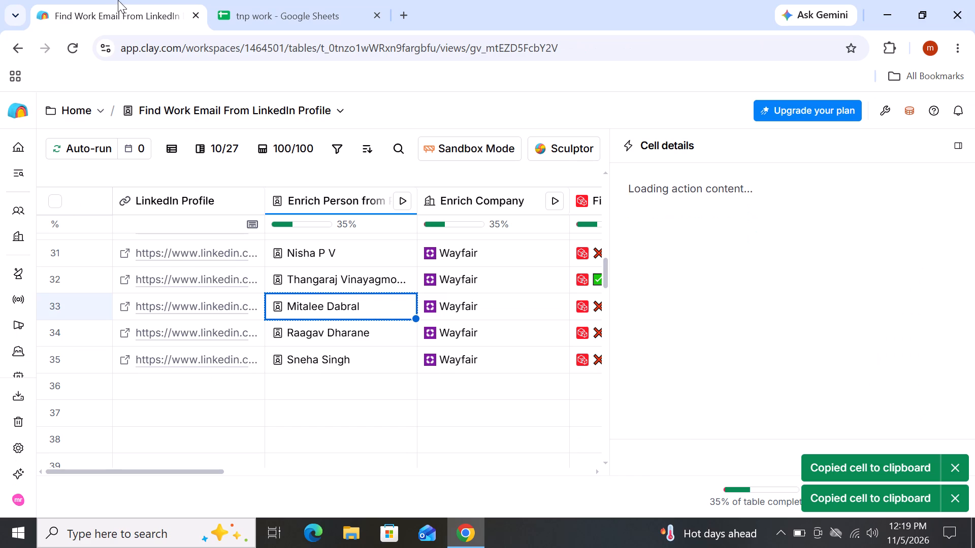
click(295, 338)
key(ctrl+c)
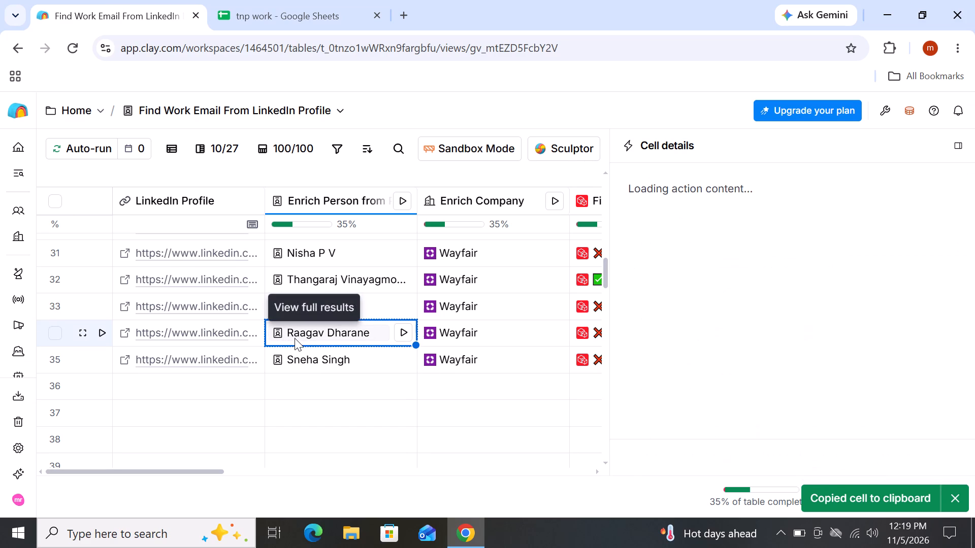
click(304, 1)
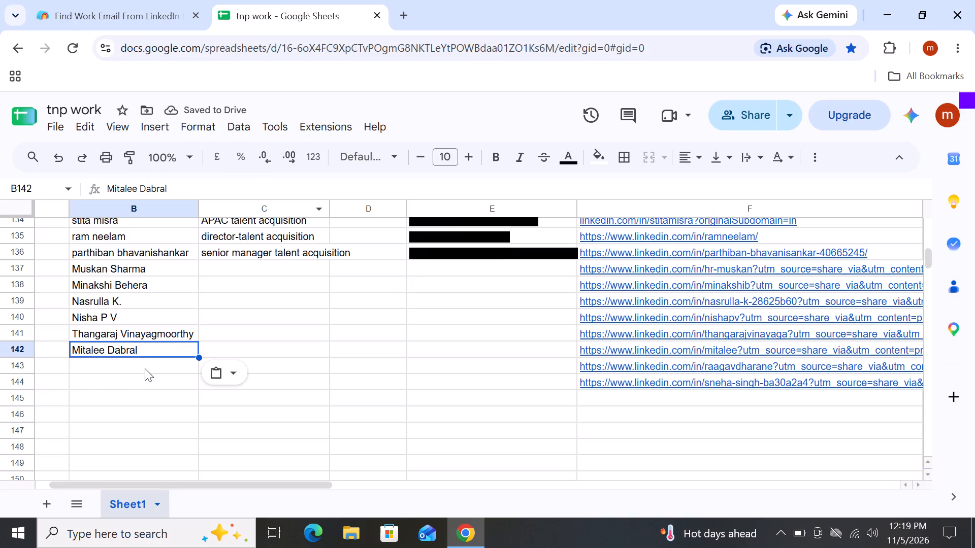
click(145, 368)
key(ctrl+v)
Copy the enriched person name from row 35 of the Clay table into cell B144 of the tnp work spreadsheet.
click(112, 0)
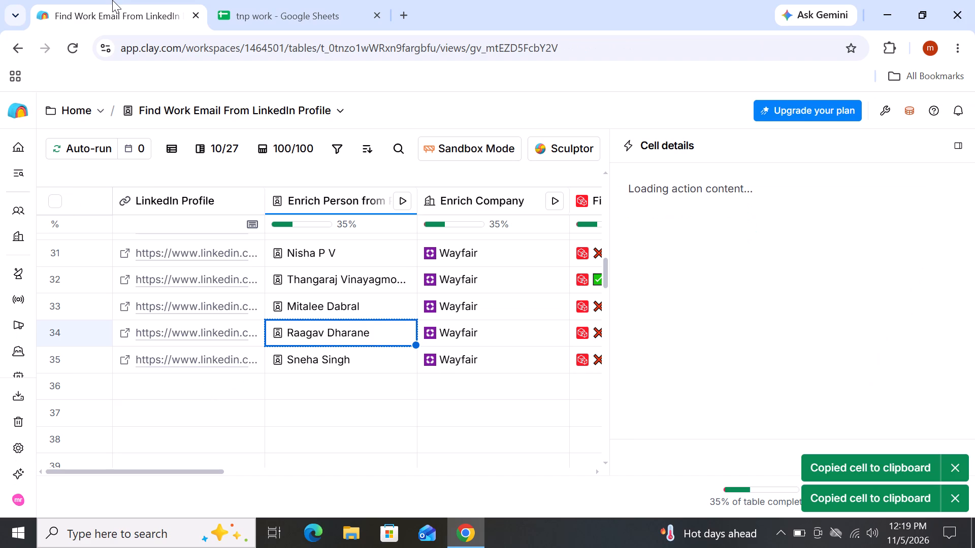
click(342, 356)
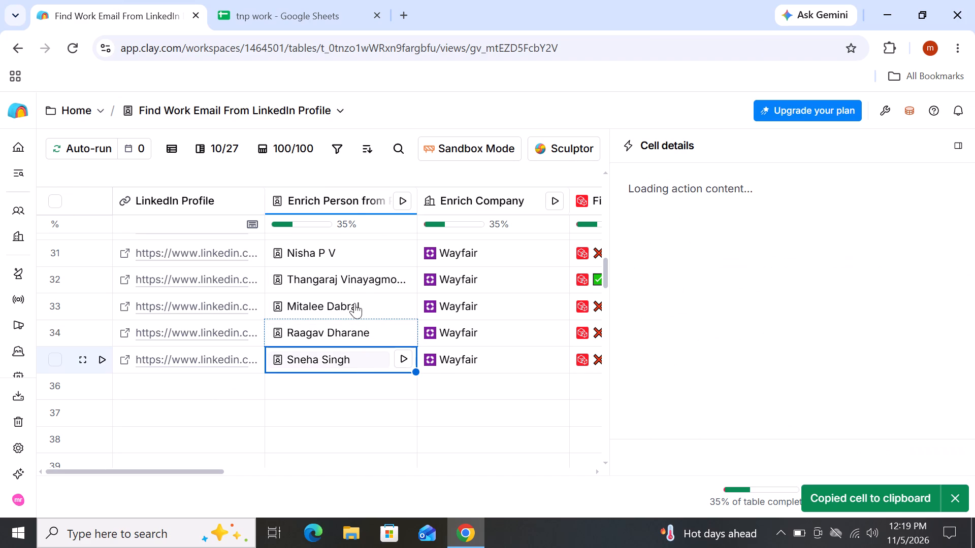
key(ctrl+c)
click(220, 3)
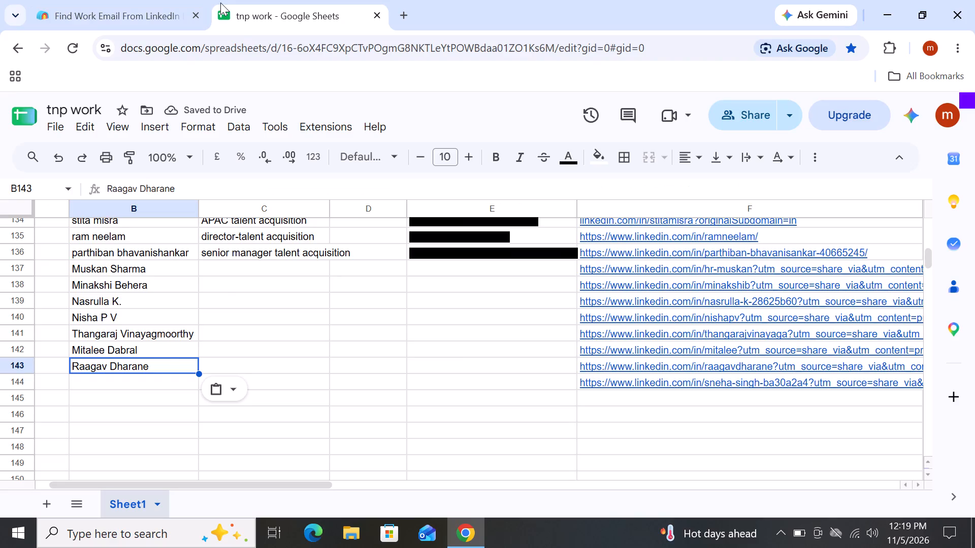
click(155, 383)
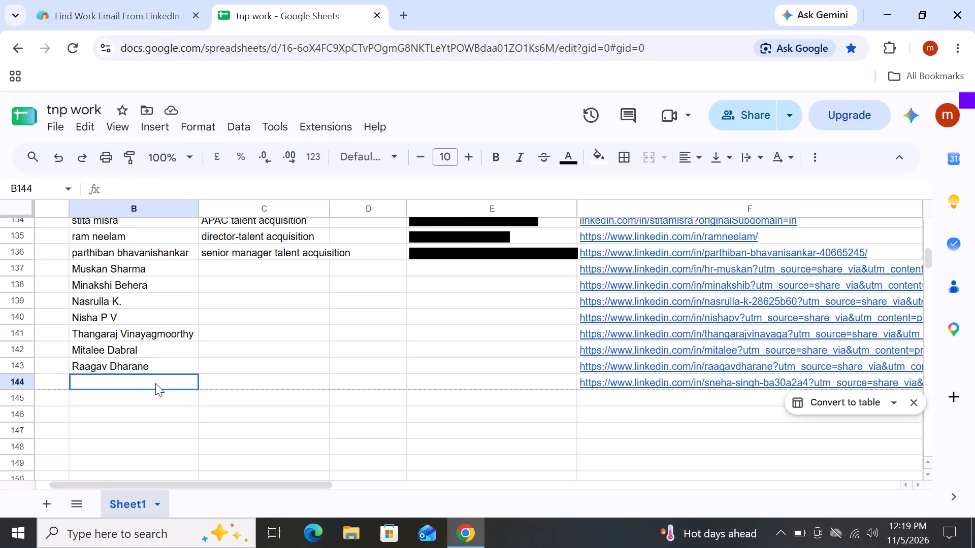
key(ctrl+v)
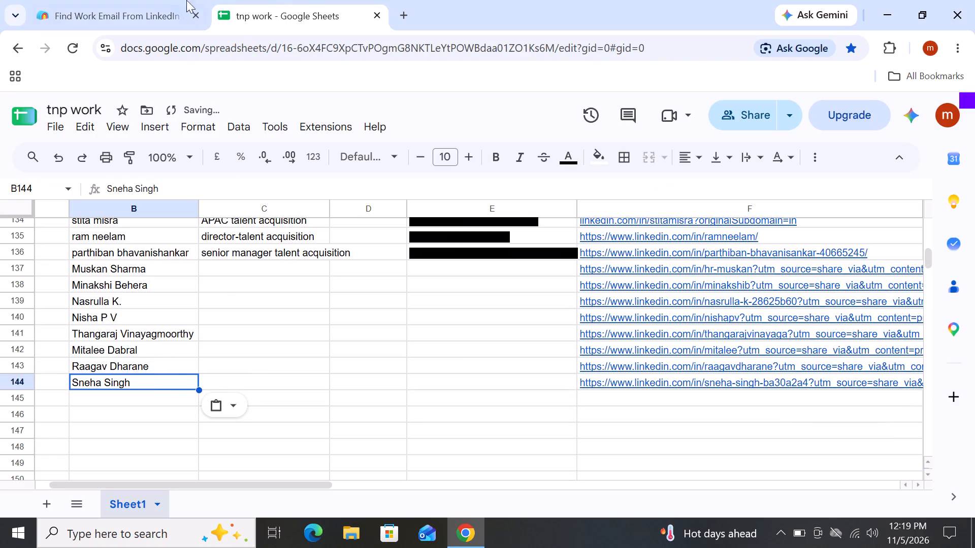
Close the Clay cell details and copy row 28's validated work email into cell E137 of the tnp work spreadsheet.
click(149, 0)
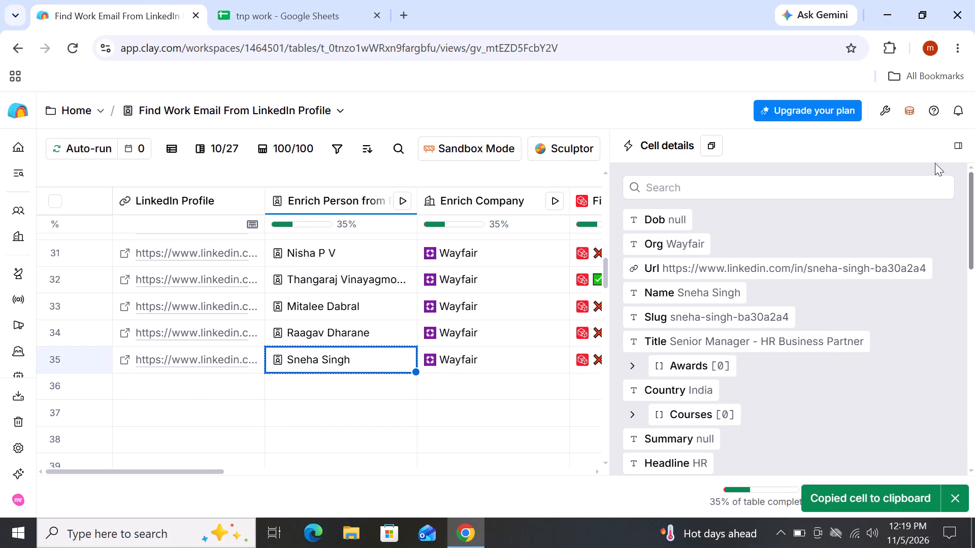
click(952, 152)
scroll(672, 241, up, 1)
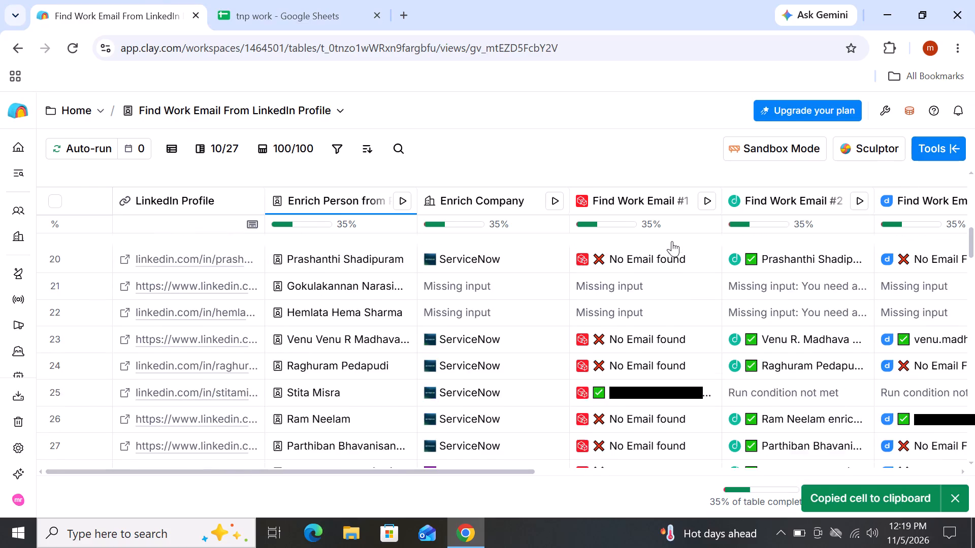
scroll(672, 241, up, 1)
scroll(672, 241, left, 4)
scroll(672, 241, right, 3)
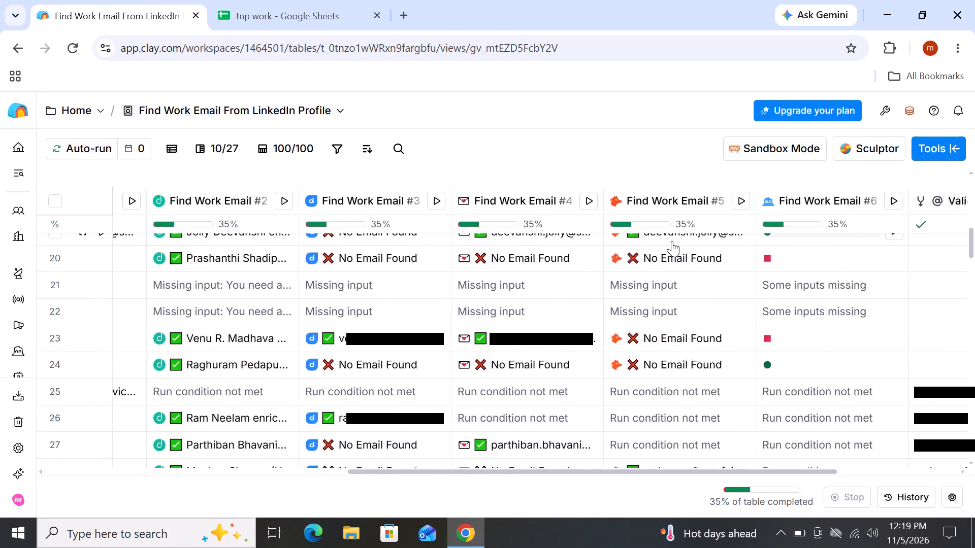
scroll(672, 241, right, 5)
scroll(672, 241, down, 3)
scroll(672, 241, left, 1)
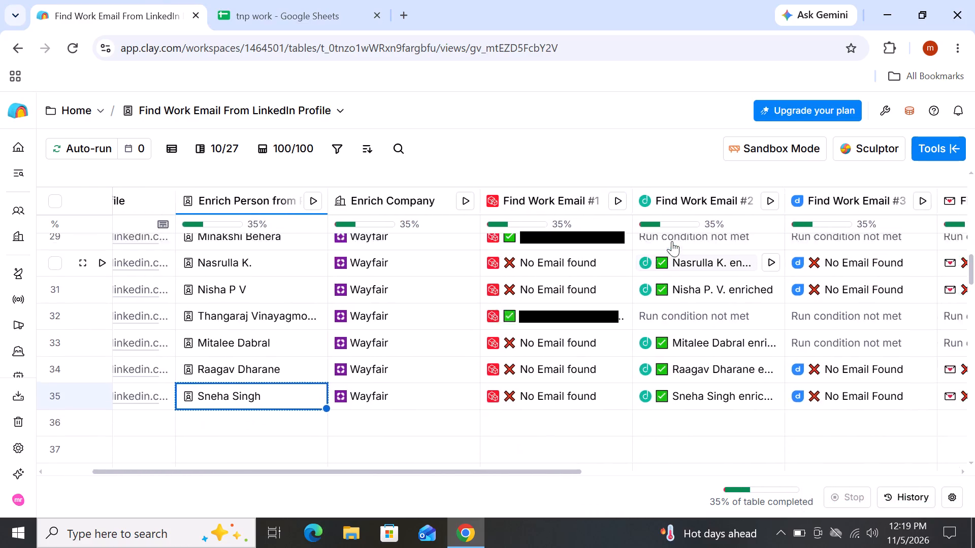
scroll(672, 241, left, 4)
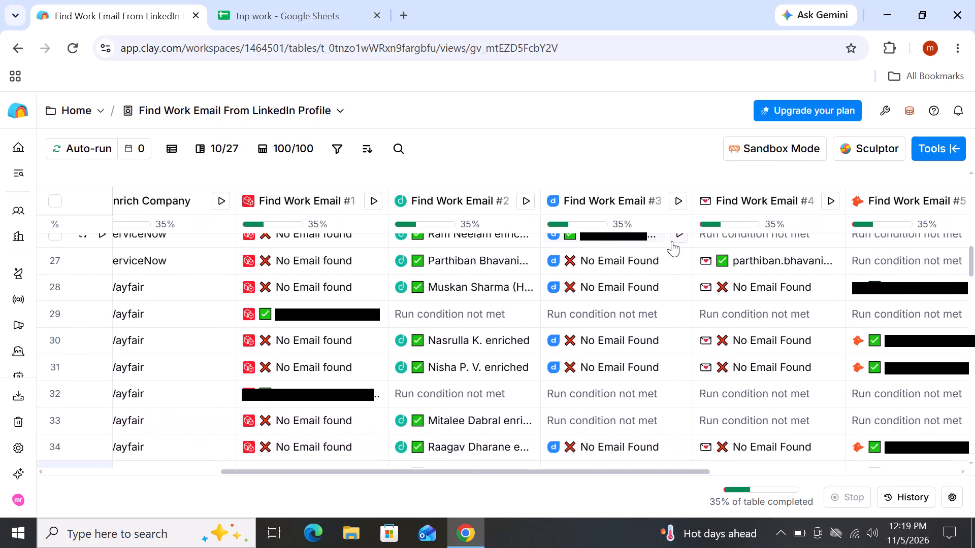
scroll(672, 241, left, 7)
scroll(672, 241, down, 1)
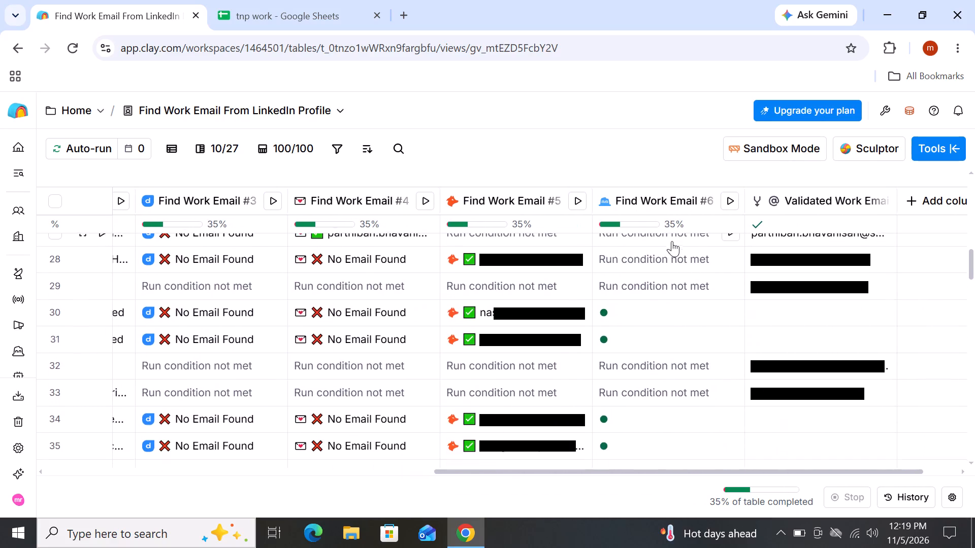
scroll(672, 241, down, 1)
click(789, 260)
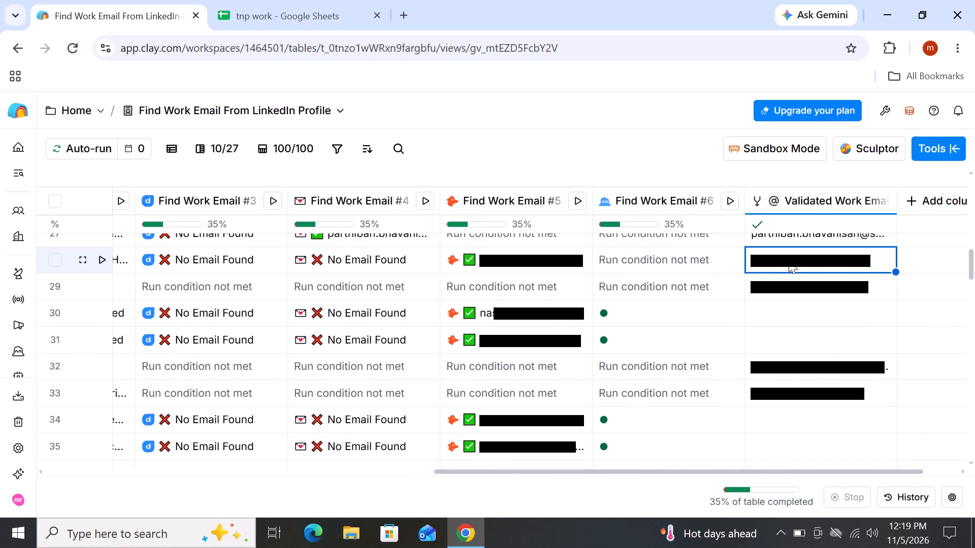
key(ctrl+c)
click(272, 0)
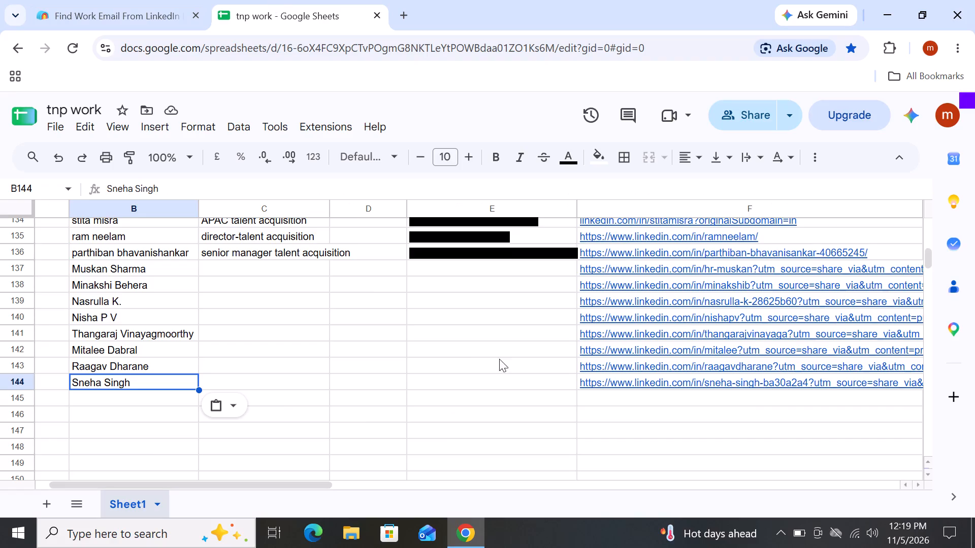
click(502, 269)
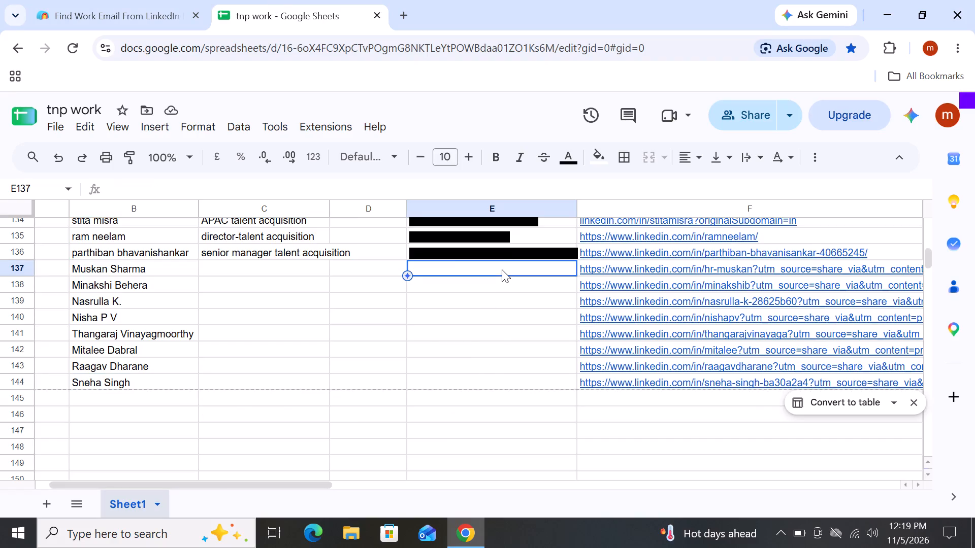
key(ctrl+v)
Copy the validated work email from row 29 of the Clay table into cell E138 of the tnp work spreadsheet.
click(133, 0)
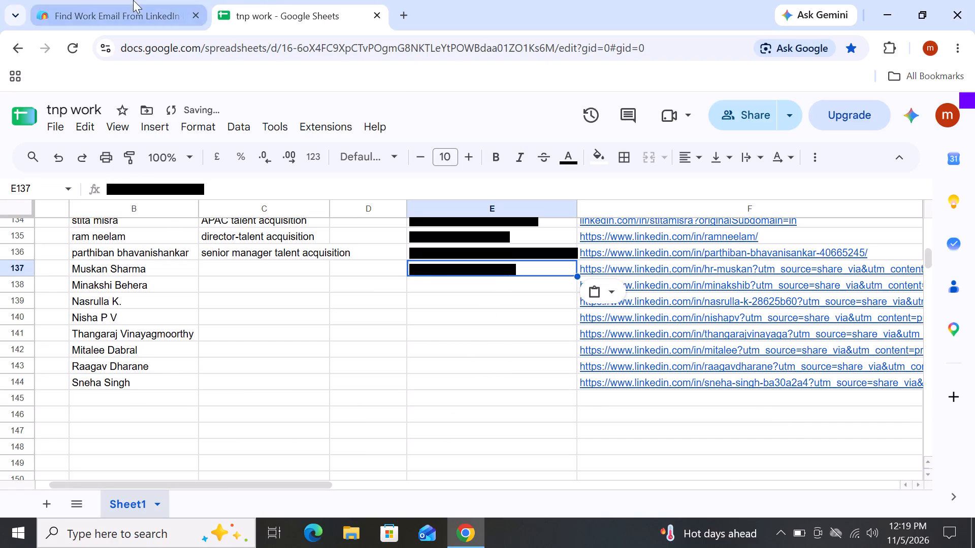
click(781, 279)
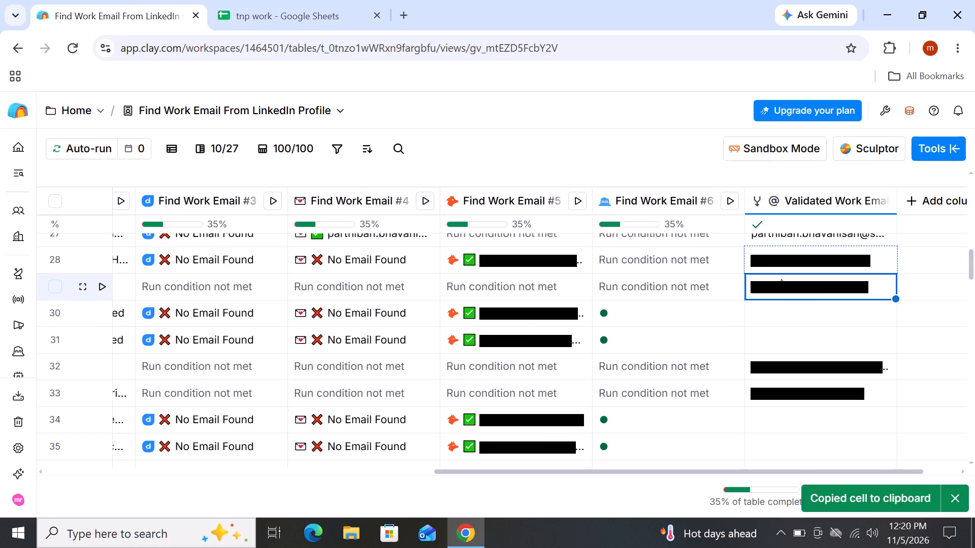
key(ctrl+c)
click(276, 0)
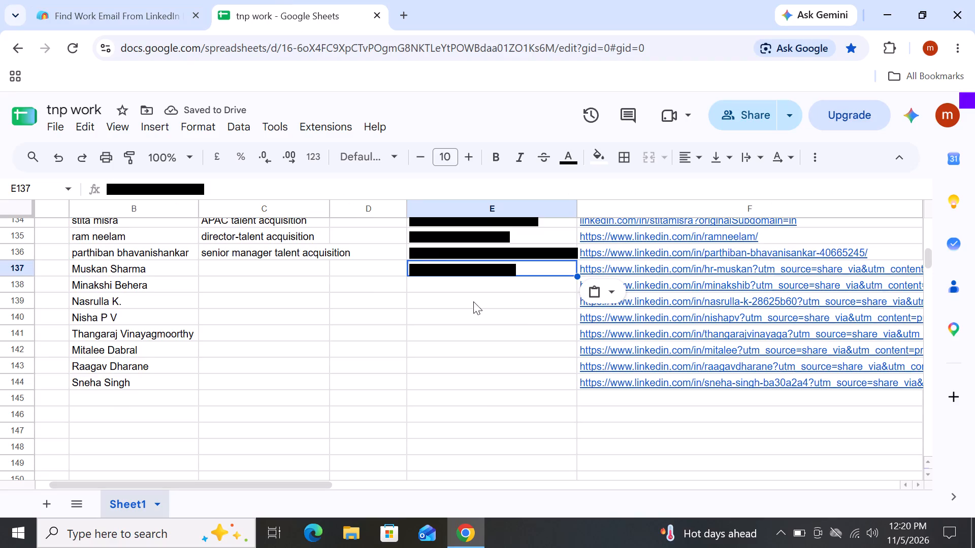
click(480, 288)
key(ctrl+v)
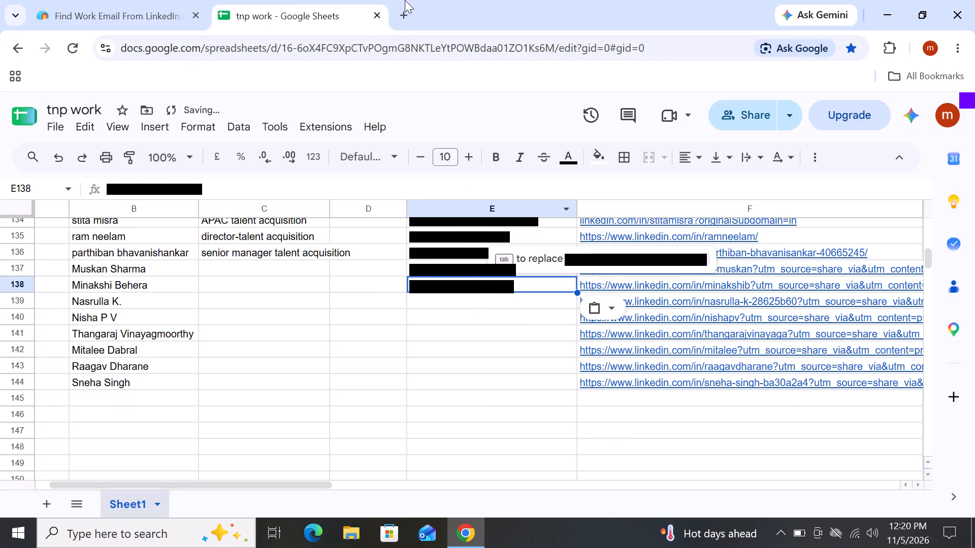
Open Hunter's Email Verifier in a new browser tab and verify the work email copied for row 138.
click(405, 2)
text(hun)
click(356, 101)
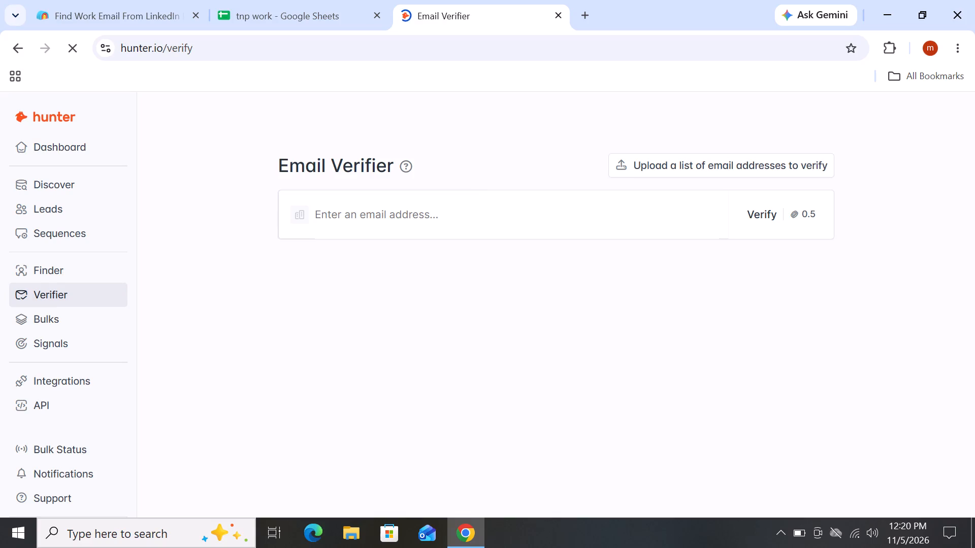
click(472, 210)
key(ctrl+v)
key(Return)
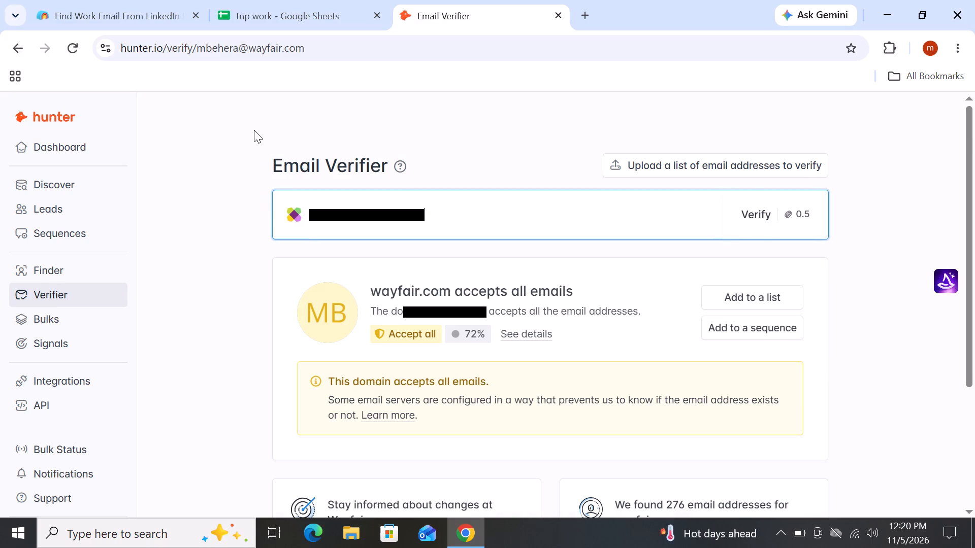
Verify the work email from cell E137 of the tnp work spreadsheet in Hunter's Email Verifier.
click(283, 23)
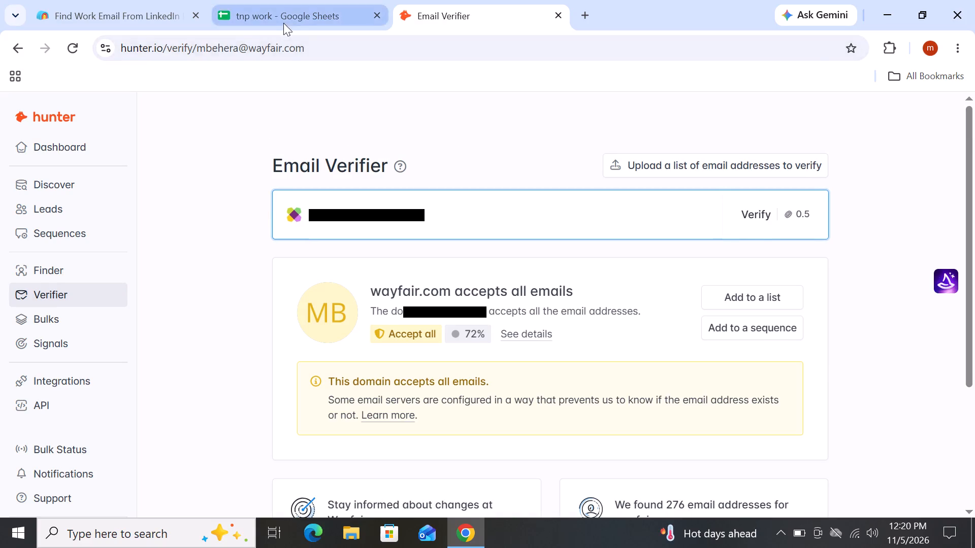
click(454, 268)
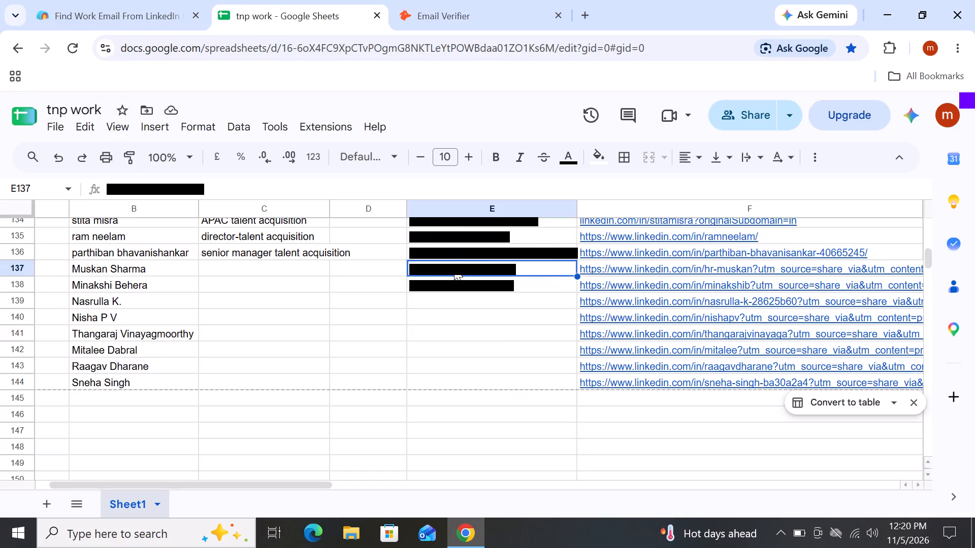
key(ctrl+c)
click(503, 0)
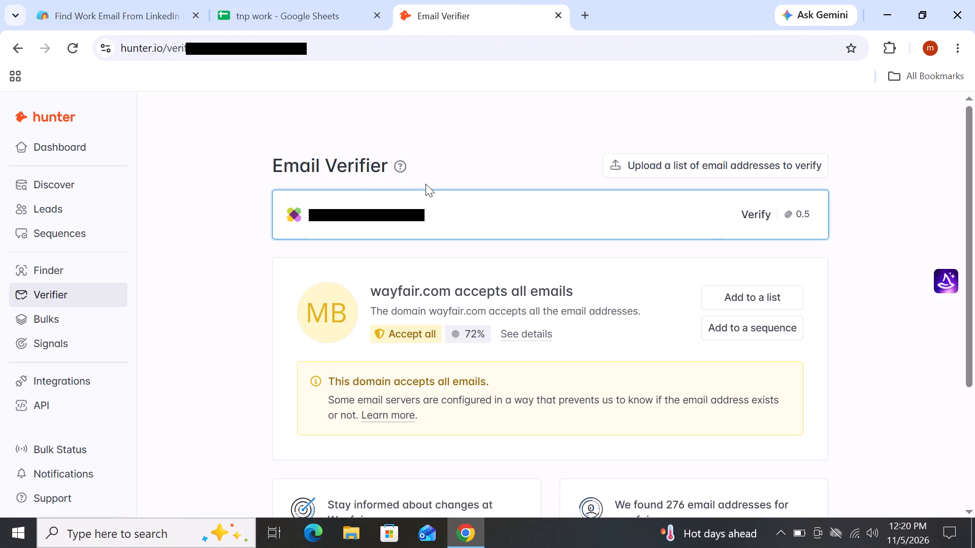
key(ctrl+a)
key(BackSpace)
key(ctrl+v)
key(Return)
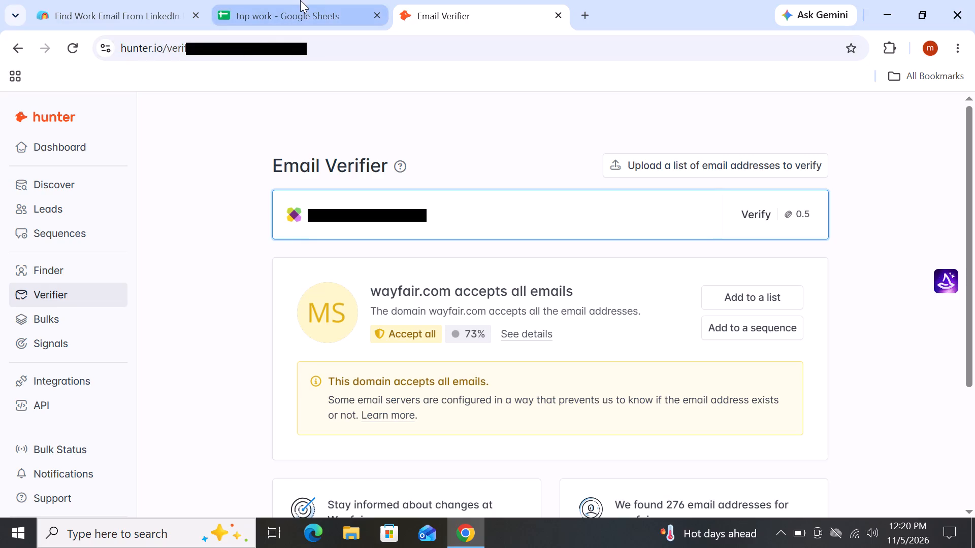
Copy the email address found for row 30 under Find Work Email #5 in Clay and verify it in Hunter's Email Verifier.
click(27, 0)
click(110, 2)
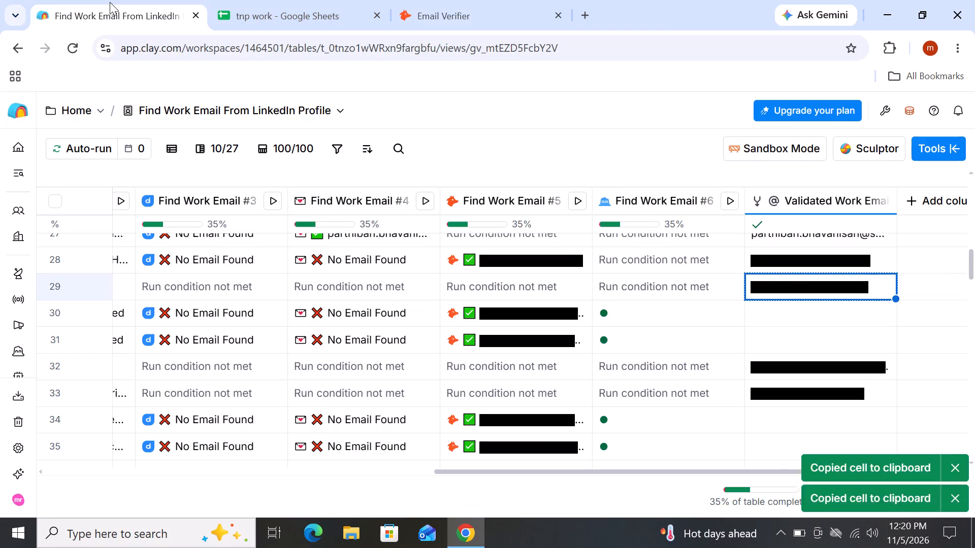
click(523, 309)
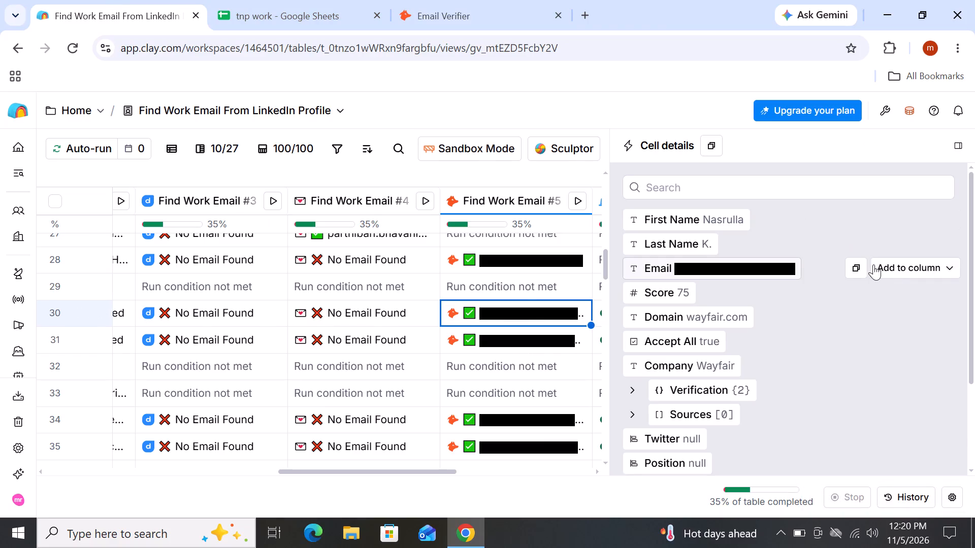
click(860, 264)
click(320, 0)
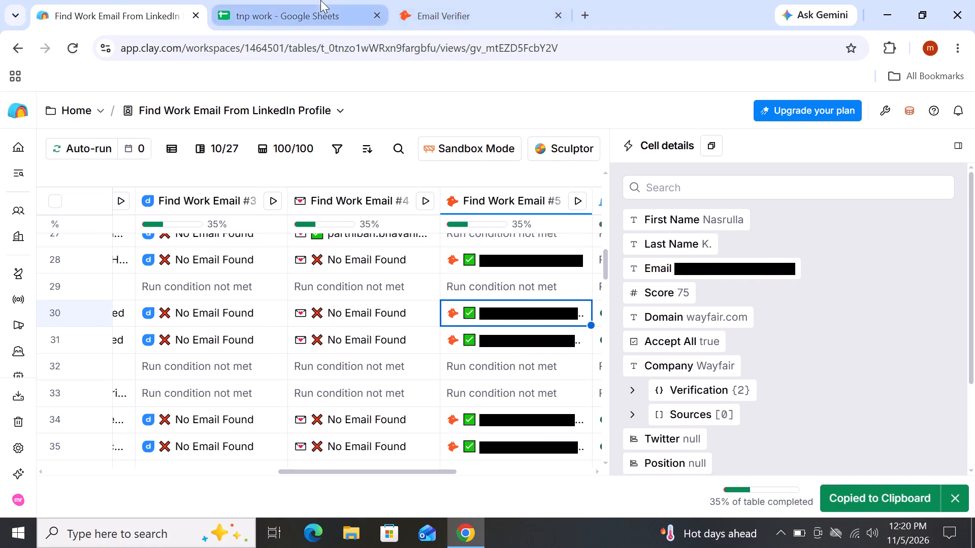
click(431, 3)
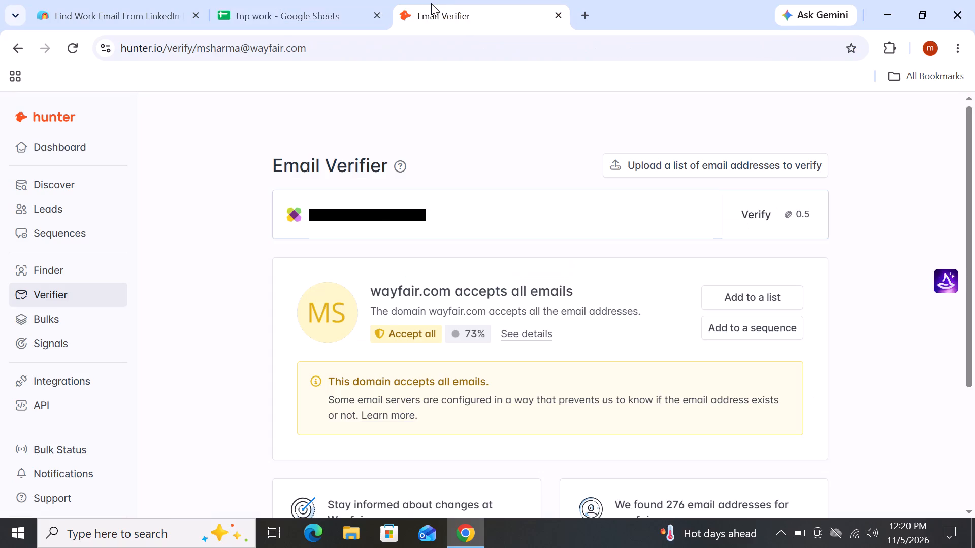
key(ctrl+a)
key(BackSpace)
key(ctrl+v)
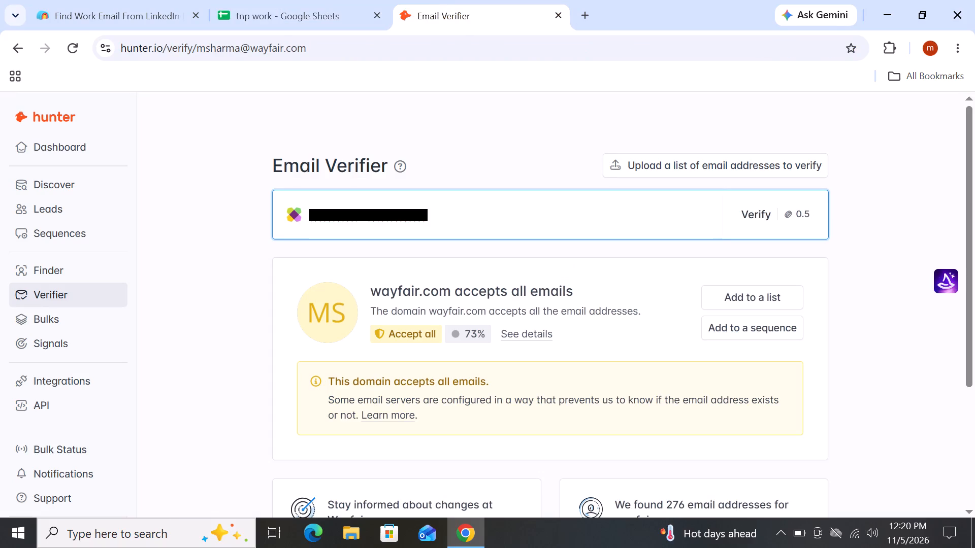
key(Return)
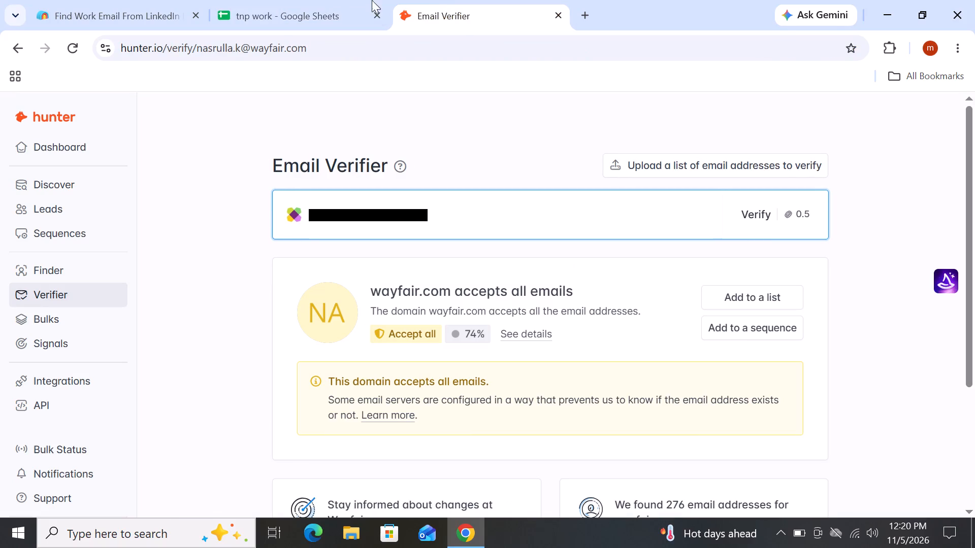
Paste the copied row 30 work email into cell E139 of the tnp work spreadsheet.
click(289, 0)
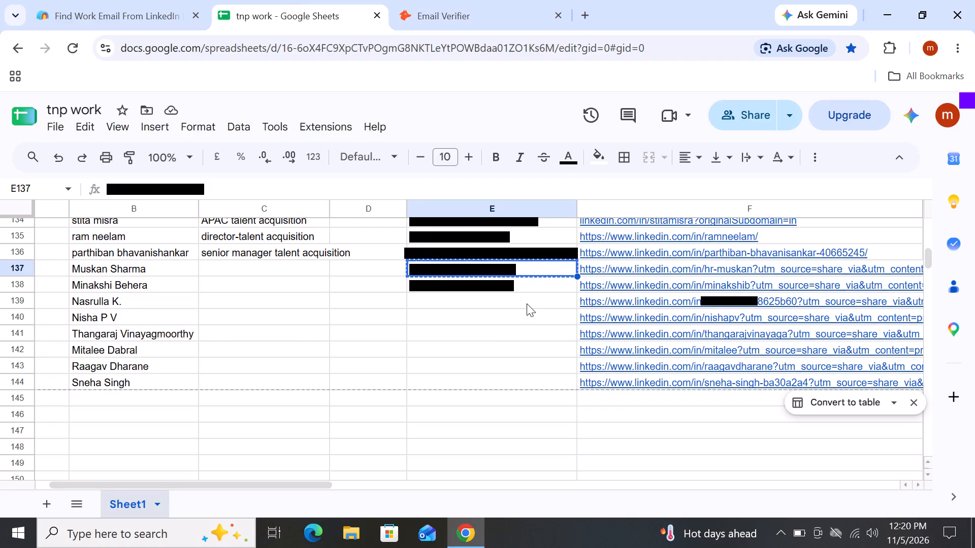
click(527, 303)
key(ctrl+v)
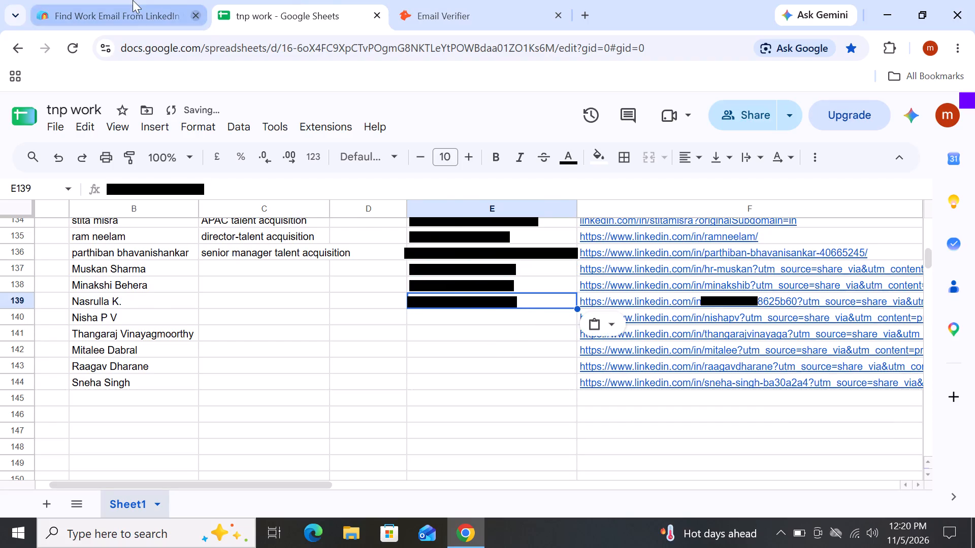
Copy the email address found for row 31 under Find Work Email #5 in Clay and verify it in Hunter's Email Verifier.
click(133, 0)
click(487, 342)
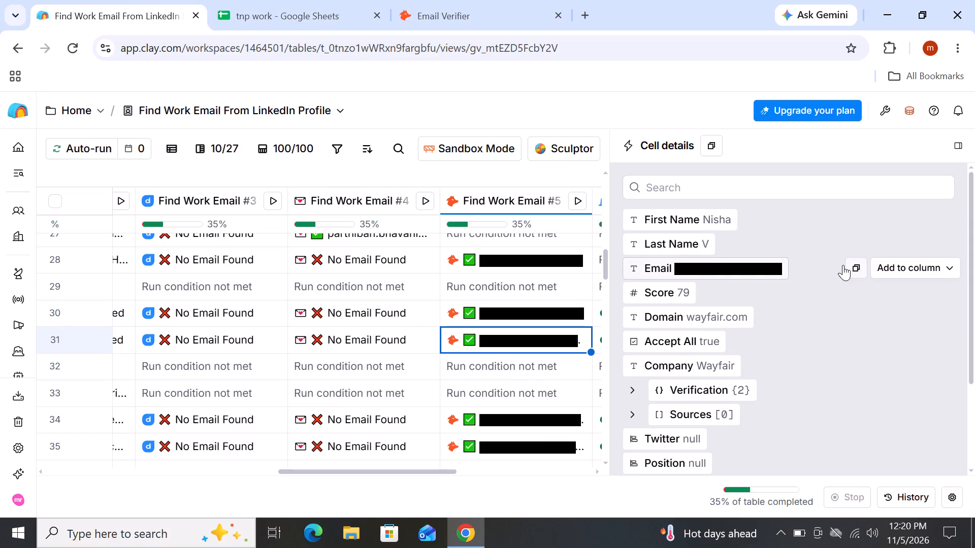
click(854, 265)
click(448, 0)
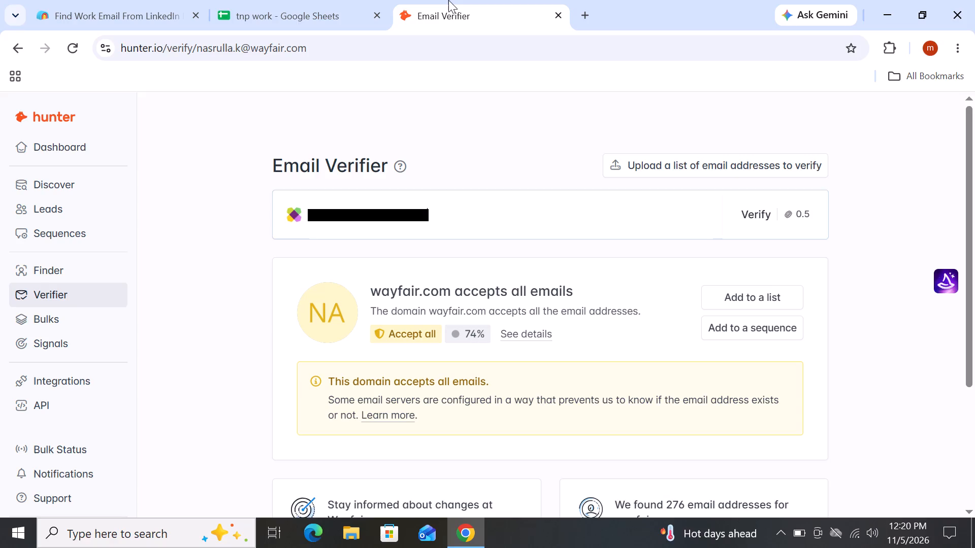
key(ctrl+a)
key(BackSpace)
key(ctrl+v)
key(Return)
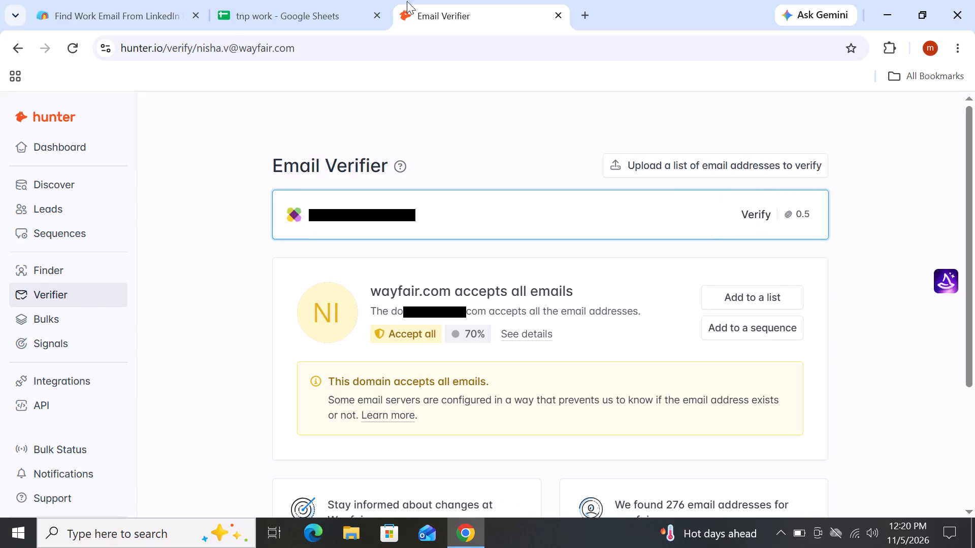
Copy row 32's validated work email from the Clay table and verify it in Hunter's Email Verifier.
click(262, 3)
click(76, 16)
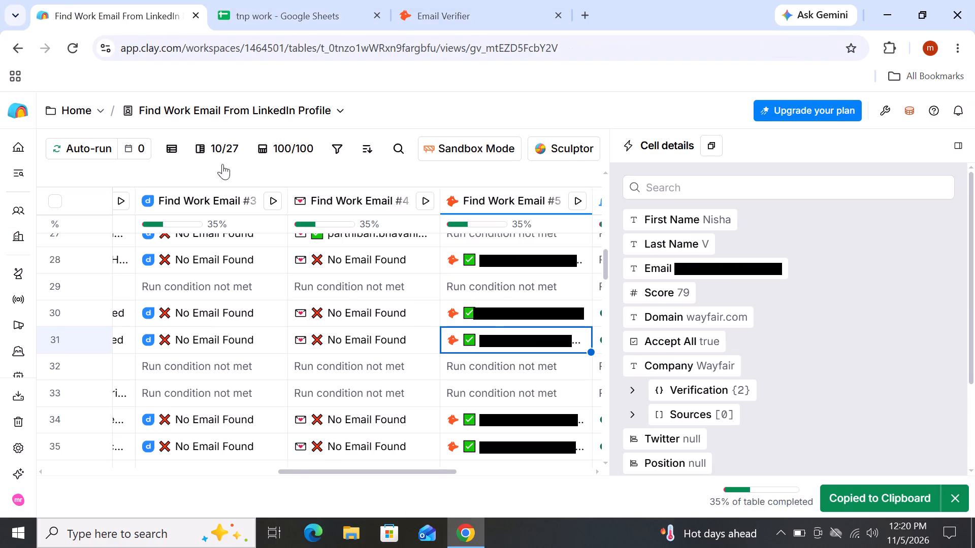
scroll(345, 277, left, 5)
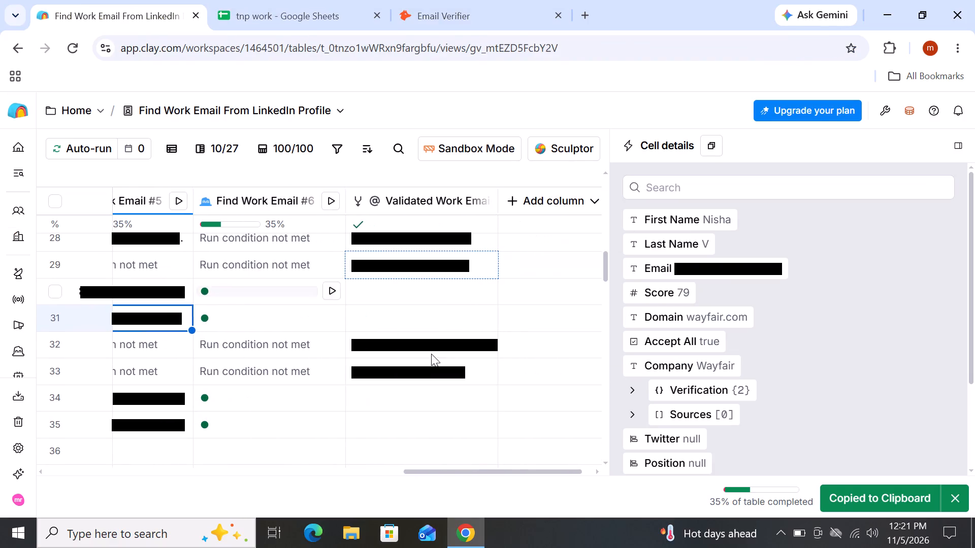
click(435, 347)
key(ctrl+c)
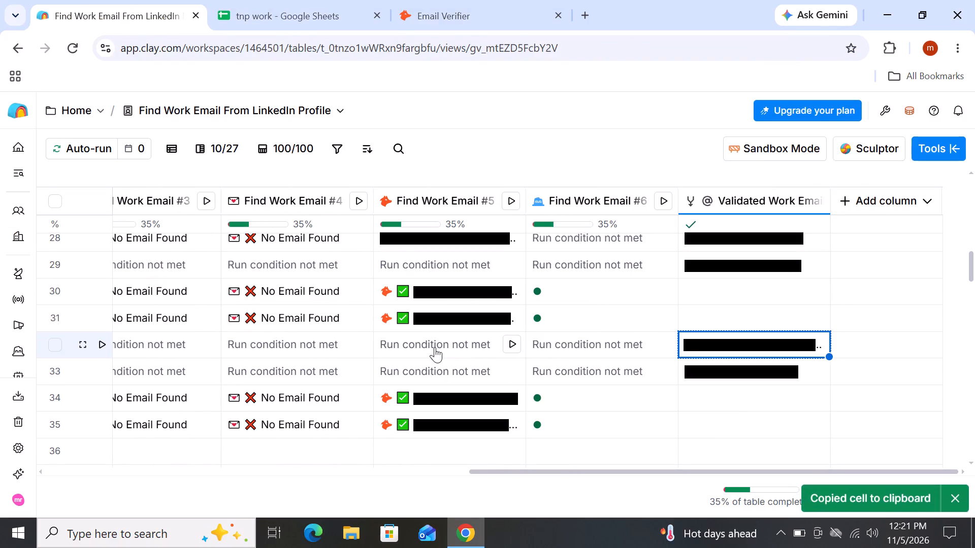
click(401, 1)
key(ctrl+a)
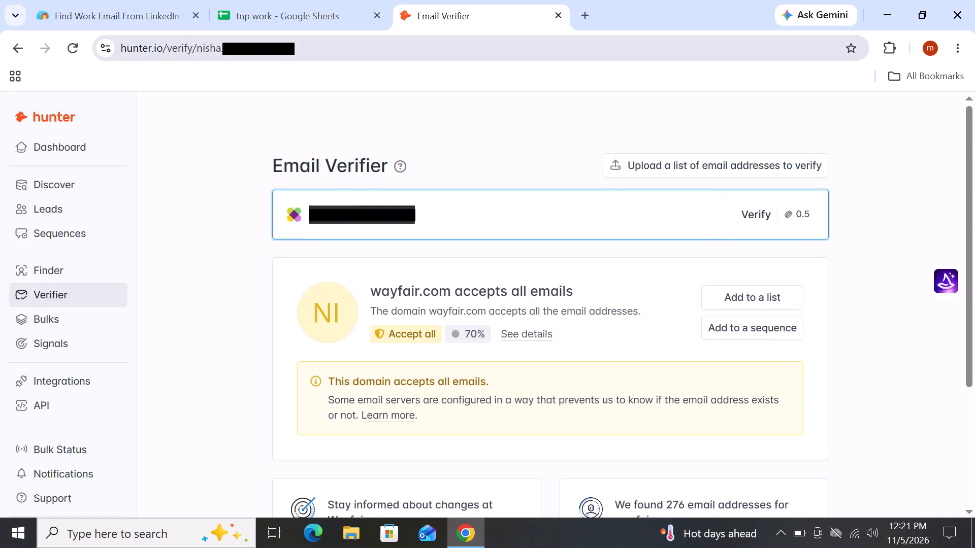
key(ctrl+BackSpace)
key(ctrl+v)
key(Return)
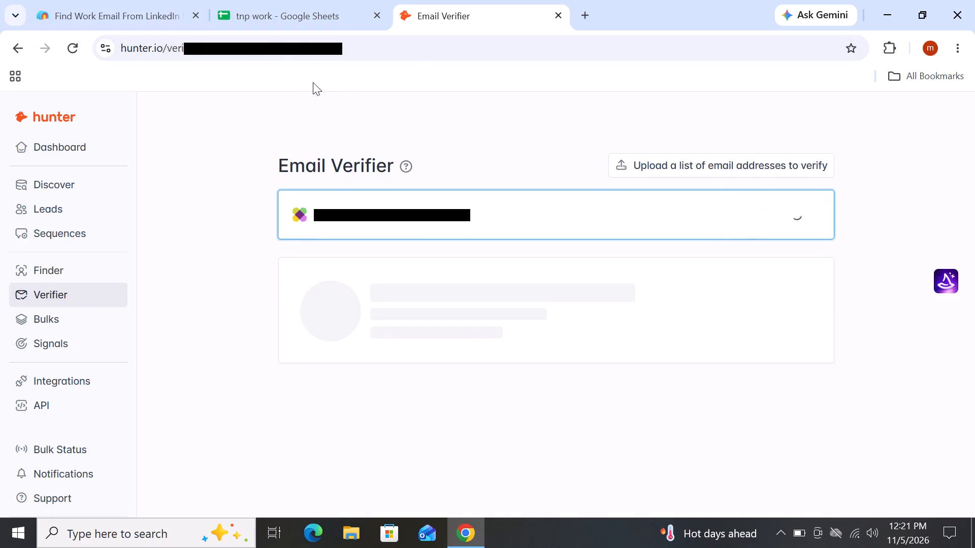
Paste the copied row 32 work email into cell E140 of the tnp work spreadsheet.
click(300, 1)
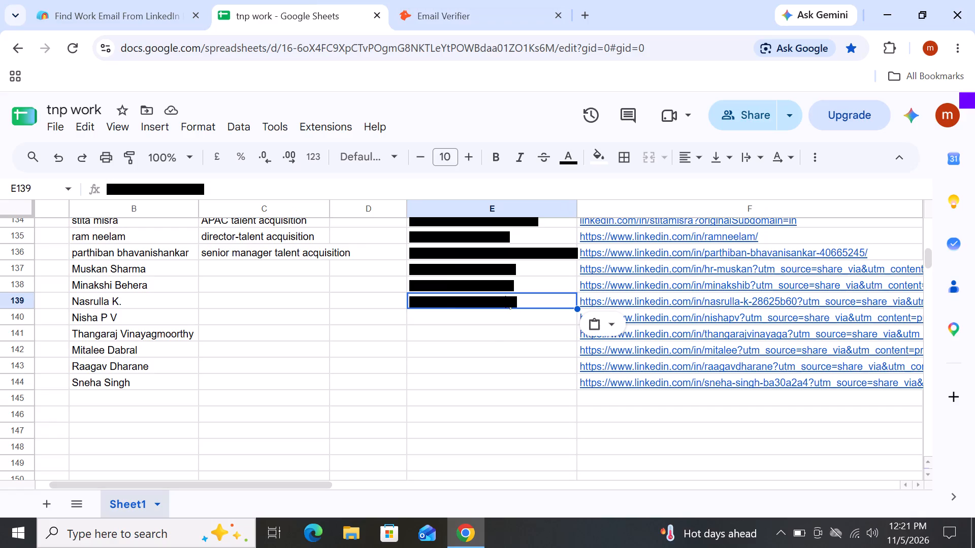
click(532, 320)
key(ctrl+v)
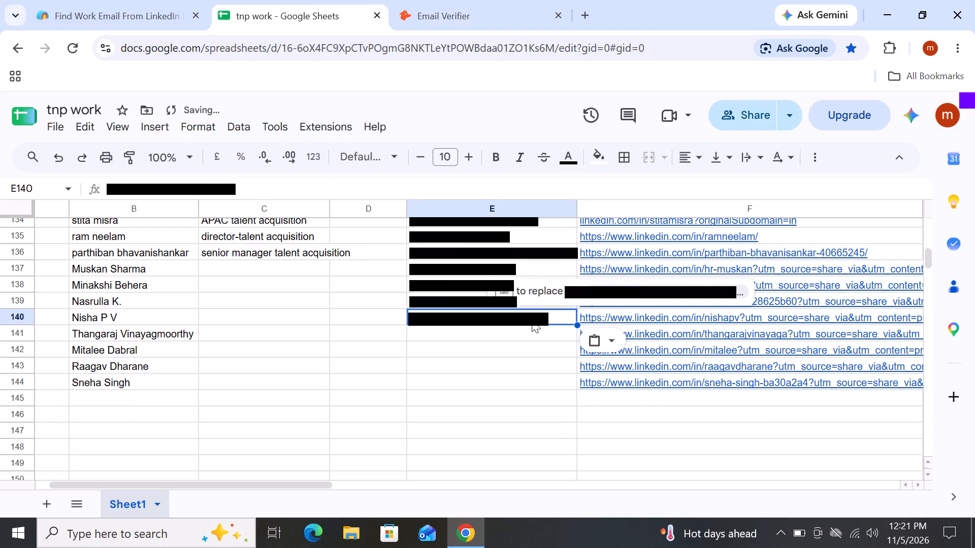
Copy row 33's validated work email from the Clay table and verify it in Hunter's Email Verifier.
click(127, 7)
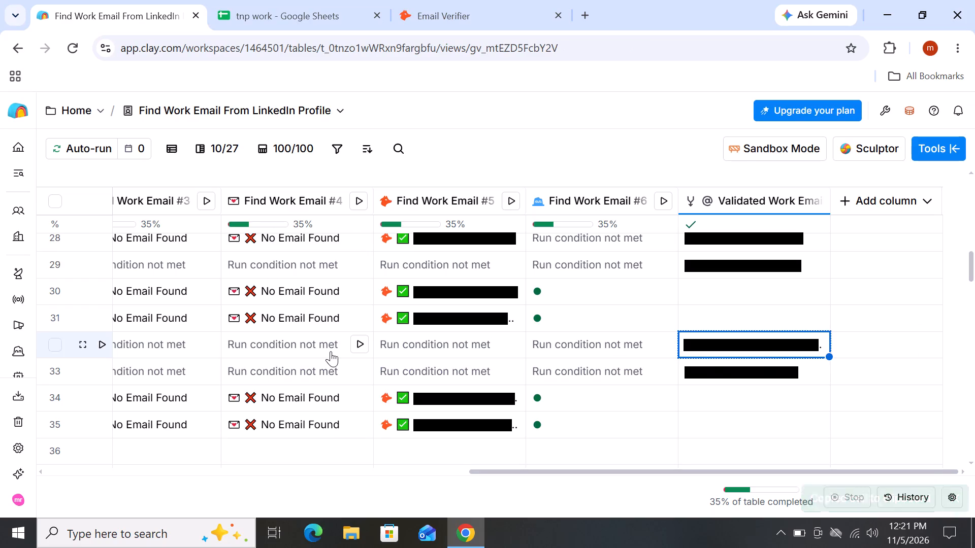
click(714, 372)
key(ctrl+c)
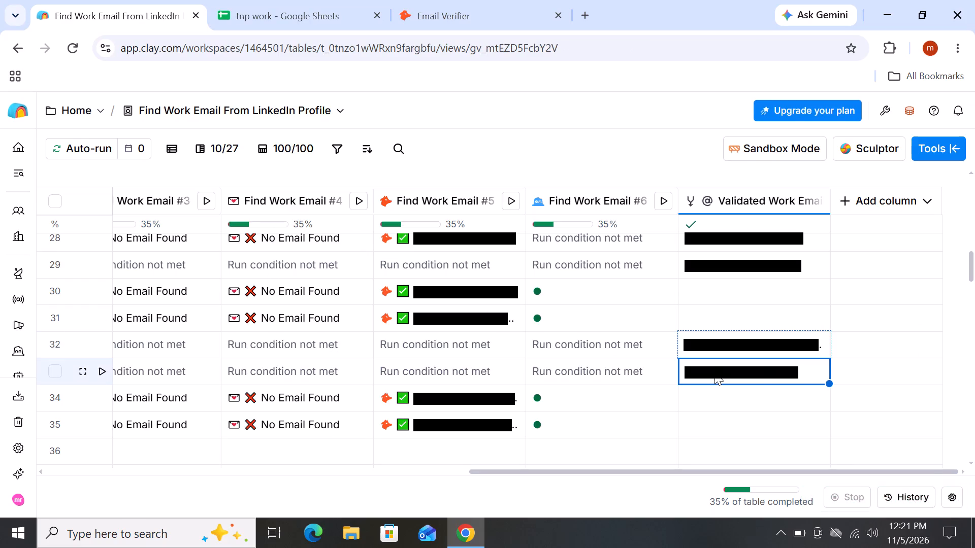
click(279, 0)
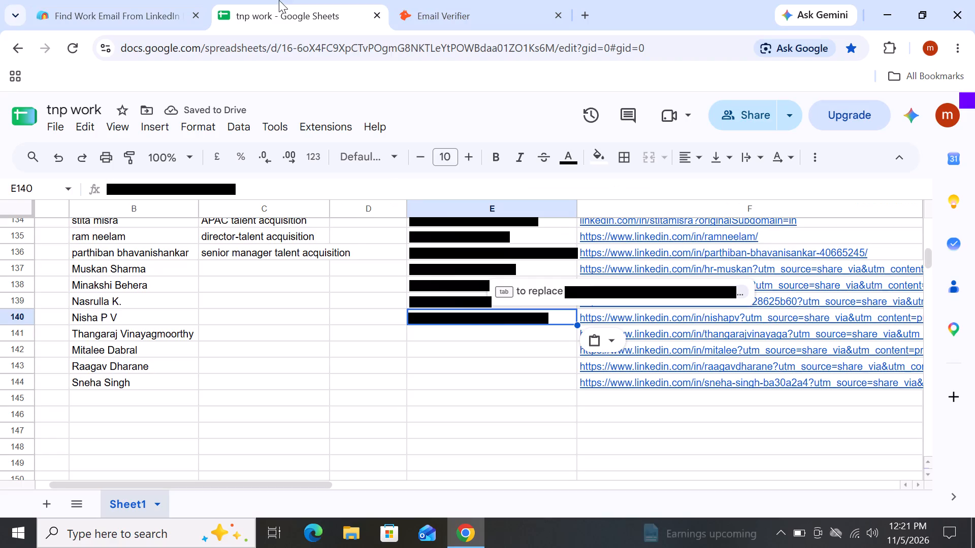
click(466, 1)
key(ctrl+a)
key(BackSpace)
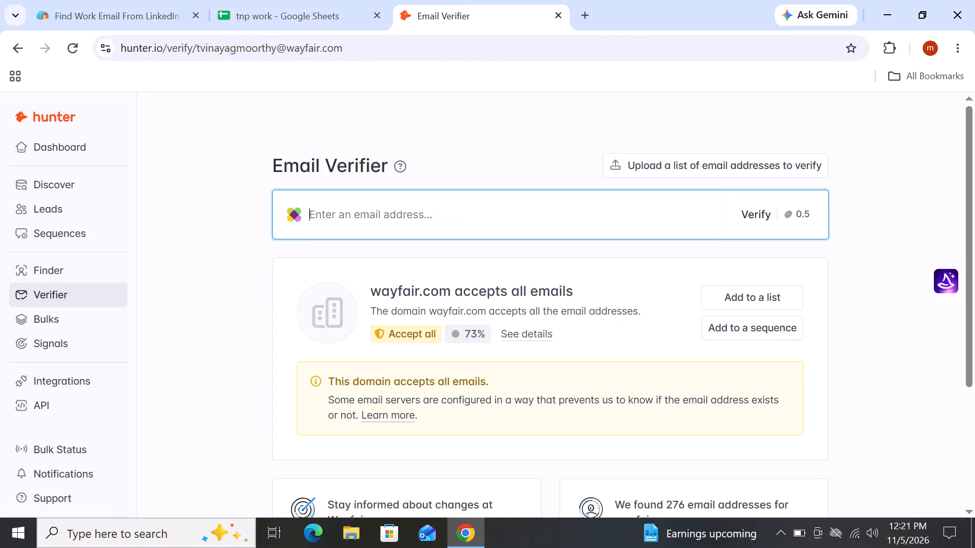
key(ctrl+v)
key(Return)
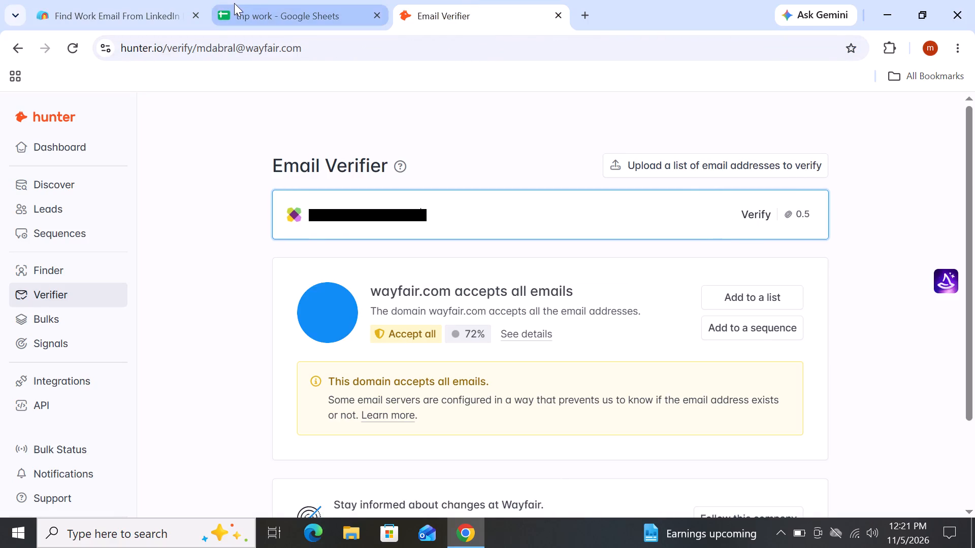
Paste the copied row 33 work email into cell E141 of the tnp work spreadsheet.
click(271, 1)
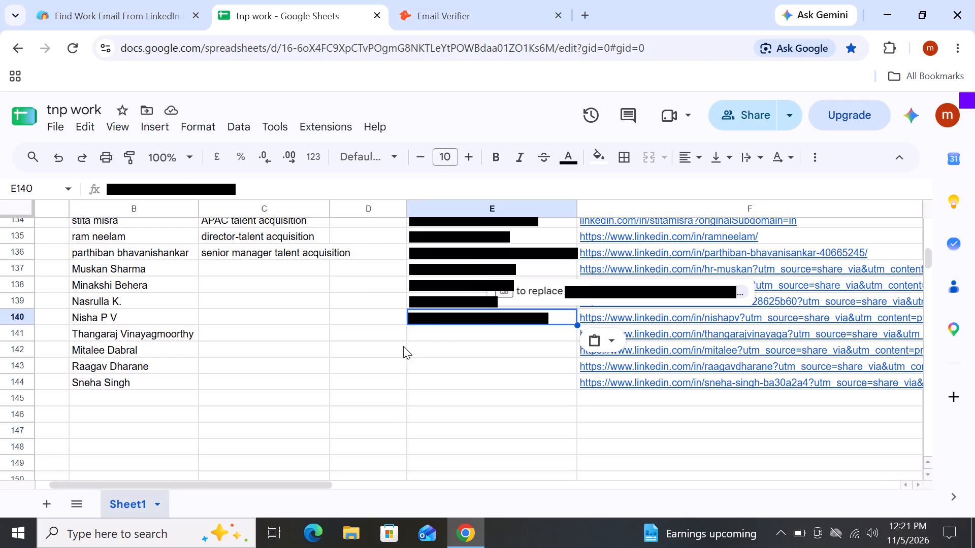
click(422, 335)
key(ctrl+v)
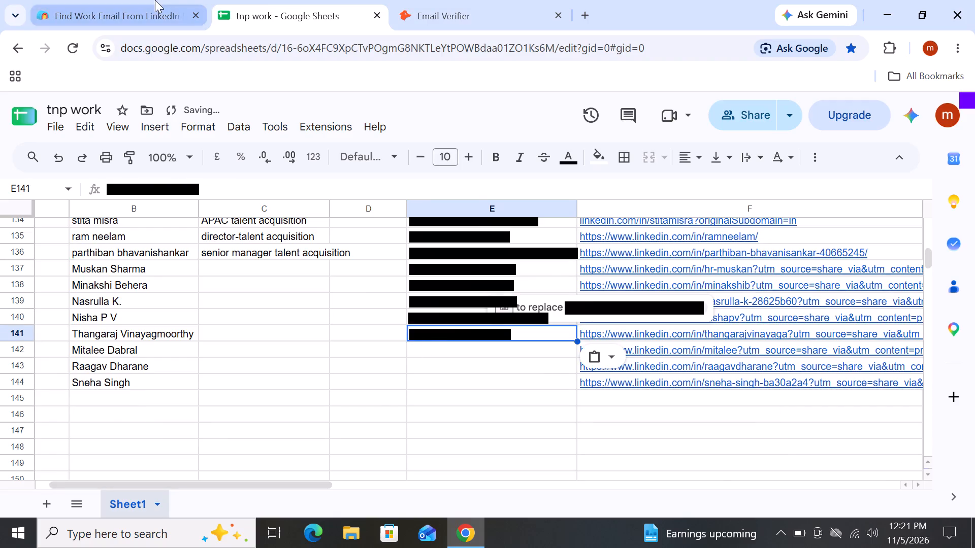
Copy the email address found for row 34 under Find Work Email #5 in Clay and verify it in Hunter's Email Verifier.
click(155, 0)
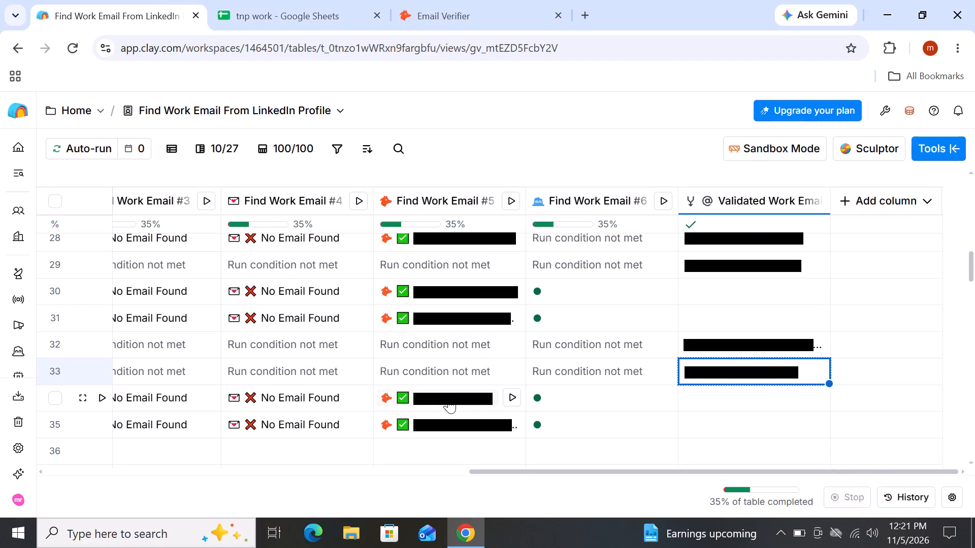
click(448, 398)
key(ctrl+c)
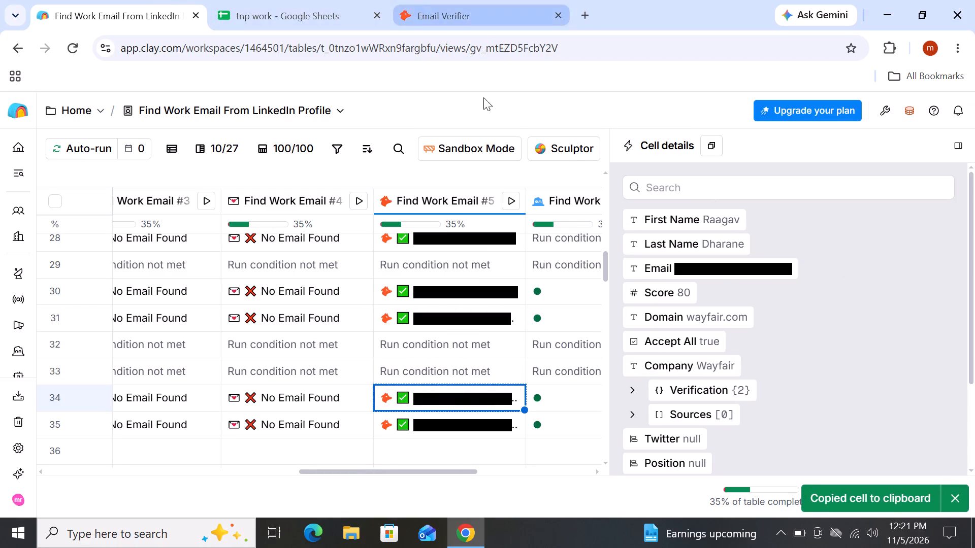
click(859, 258)
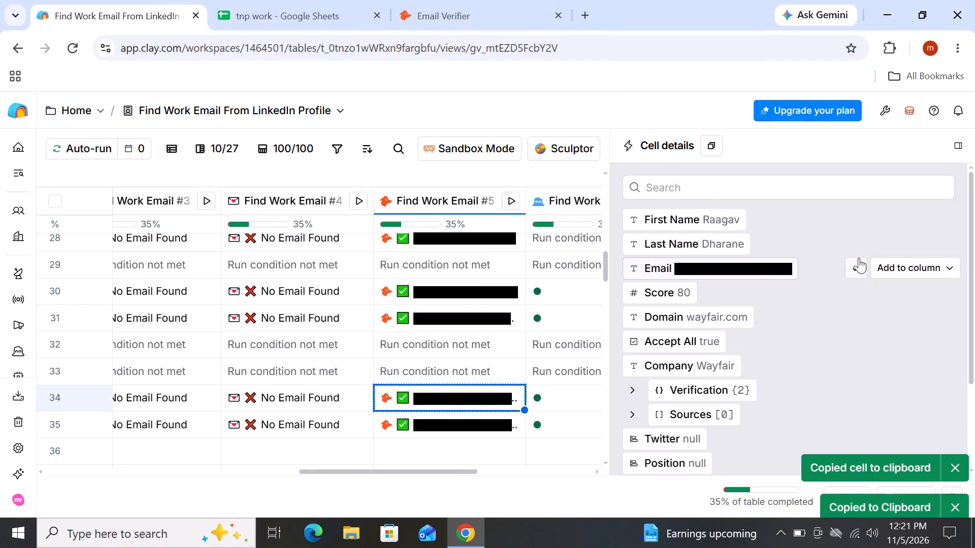
click(417, 0)
key(ctrl+a)
key(BackSpace)
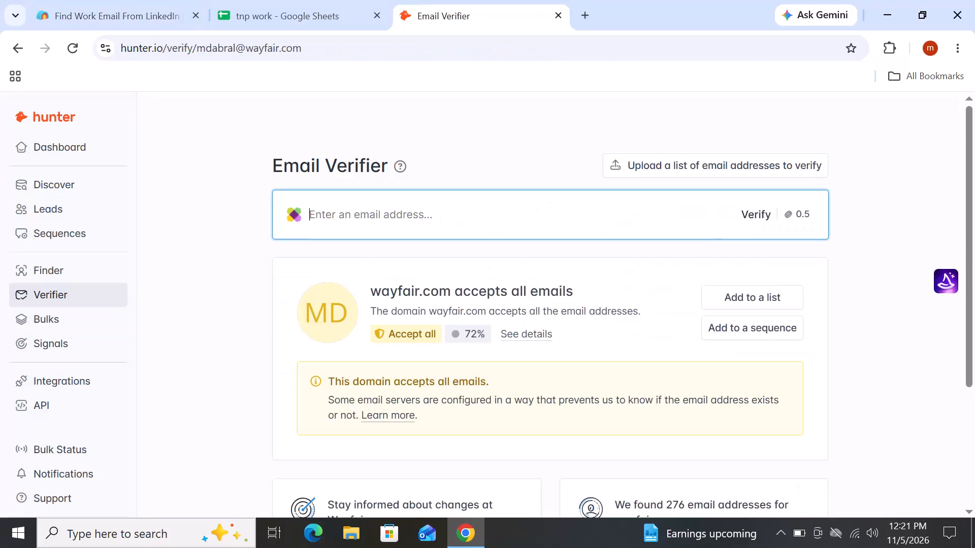
key(ctrl+v)
key(Return)
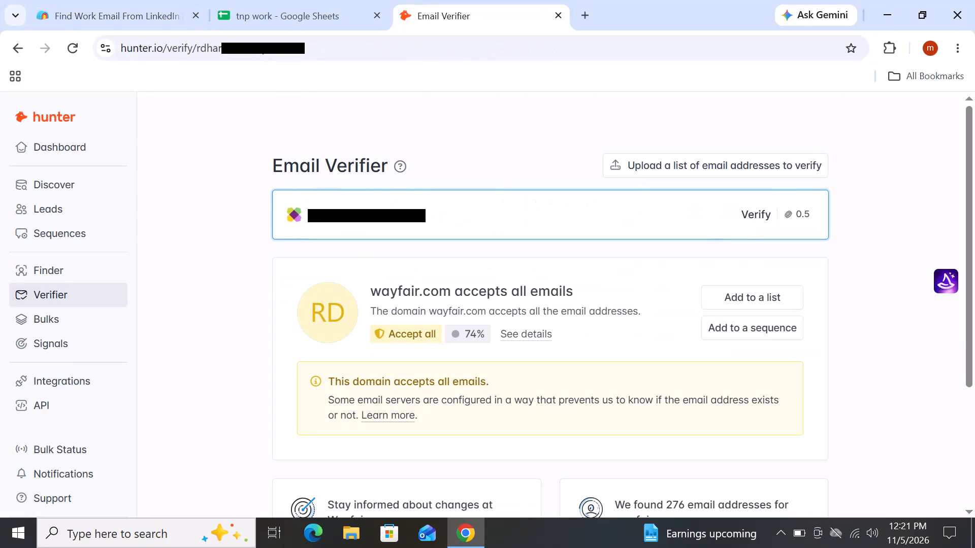
Paste the copied row 34 work email into cell E142 of the tnp work spreadsheet.
click(262, 0)
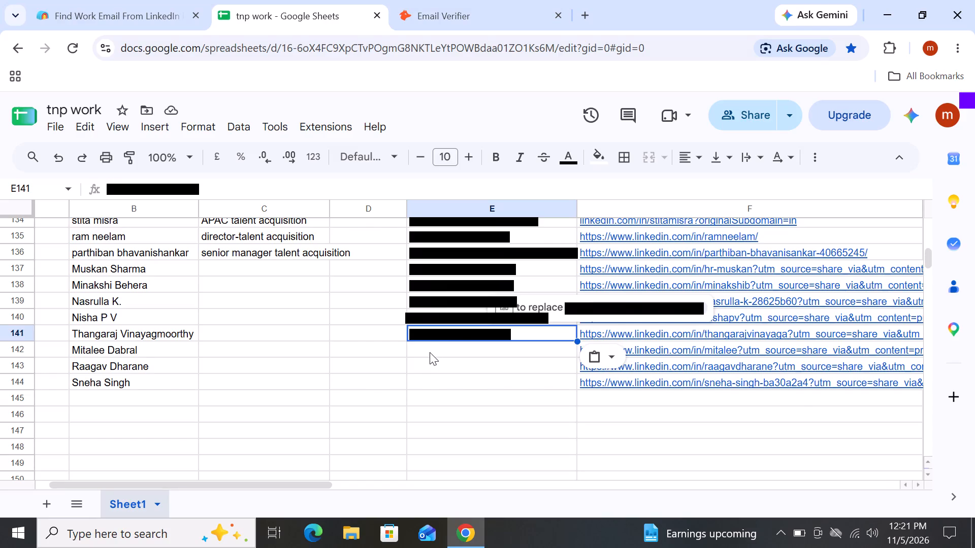
click(430, 352)
key(ctrl+v)
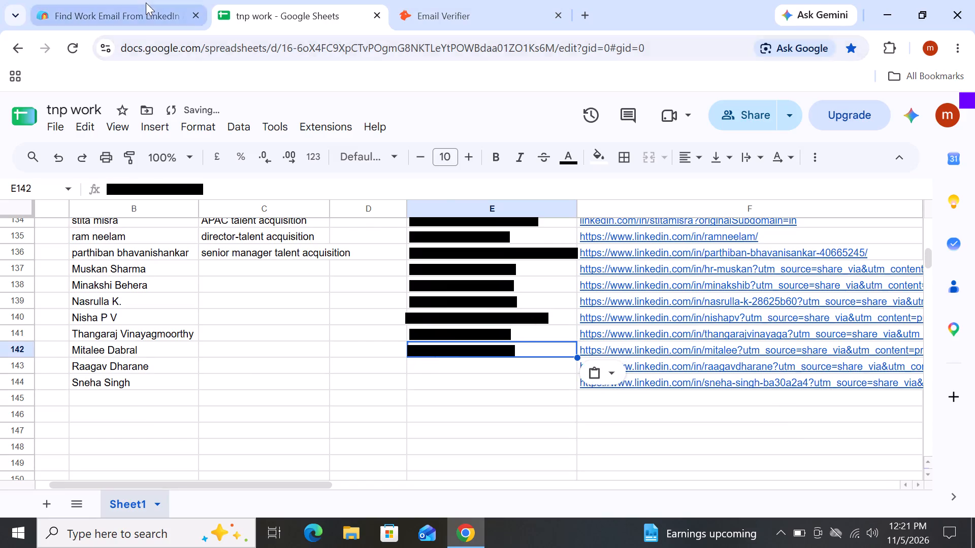
Copy the row 35 email address found under Find Work Email #5 in Clay and paste it into cell E143 of the tnp work spreadsheet.
click(146, 3)
click(447, 414)
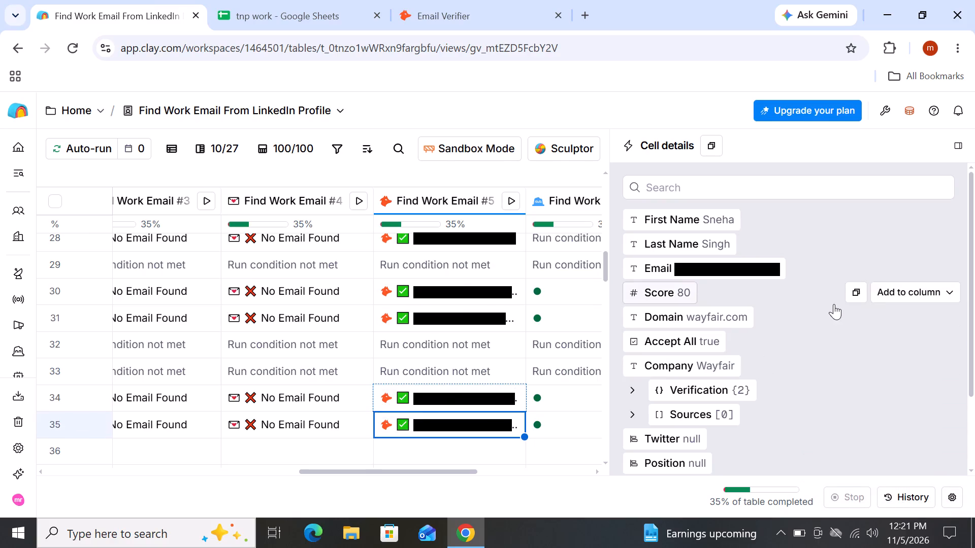
click(856, 263)
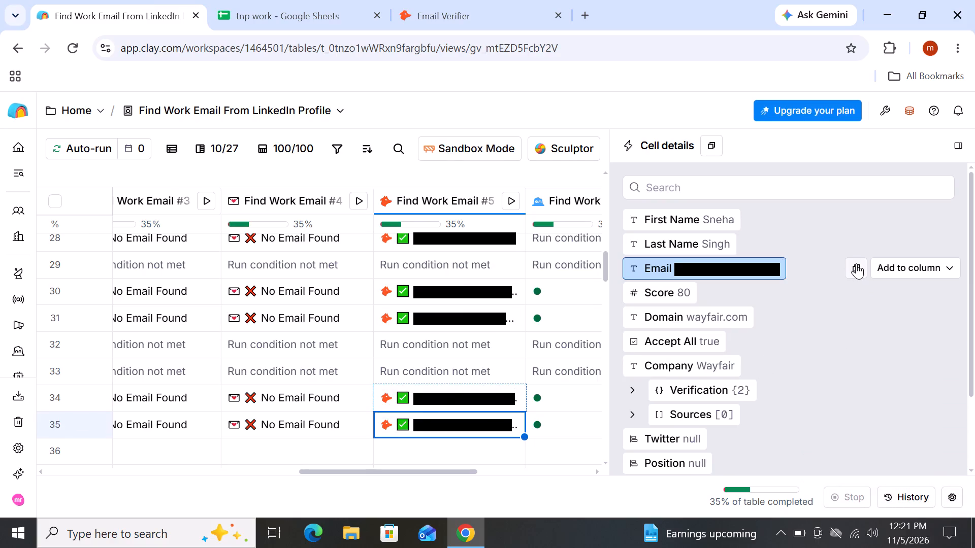
click(490, 0)
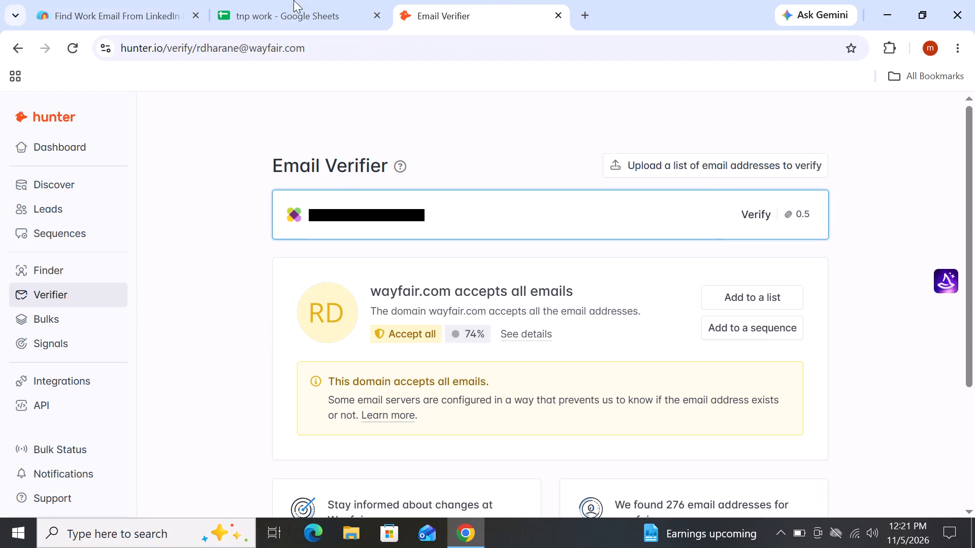
click(295, 0)
click(444, 370)
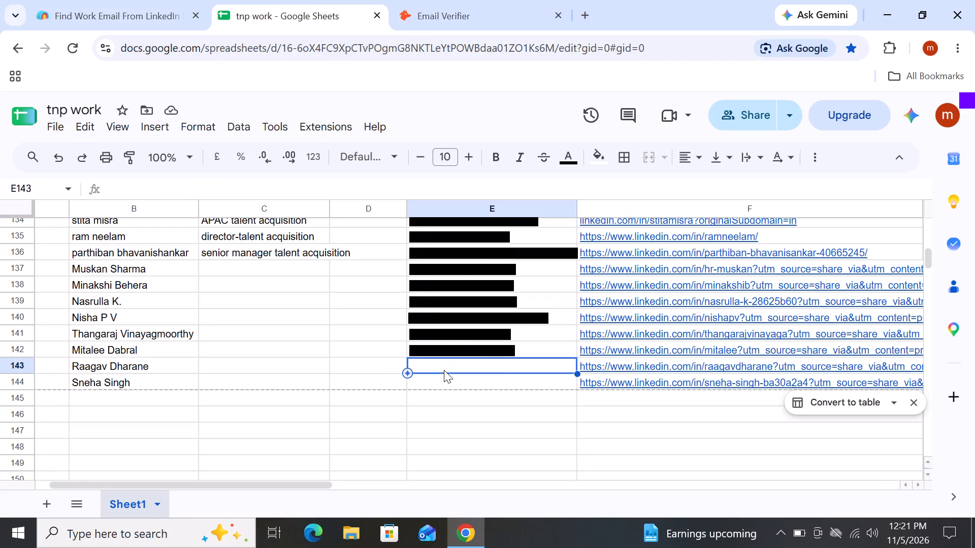
key(ctrl+v)
Compare names and found work emails in Clay rows 27 to 35 with the spreadsheet's email column to check their alignment.
click(85, 6)
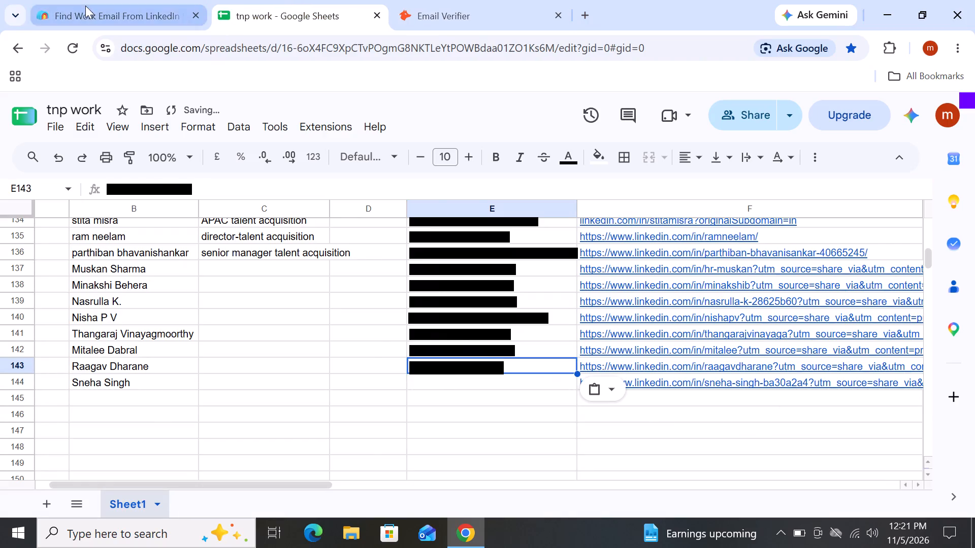
scroll(316, 333, down, 2)
scroll(316, 333, up, 2)
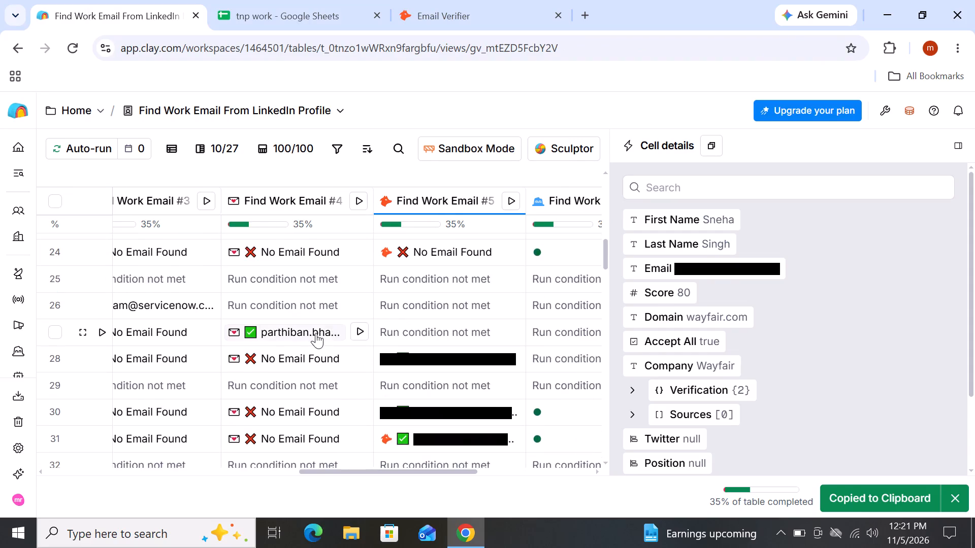
scroll(316, 333, down, 4)
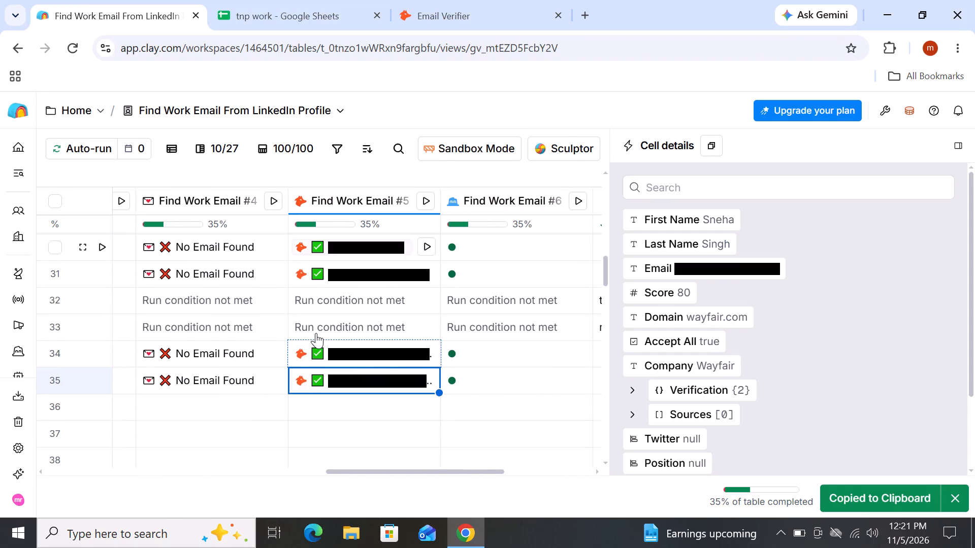
scroll(316, 333, down, 1)
scroll(316, 333, left, 2)
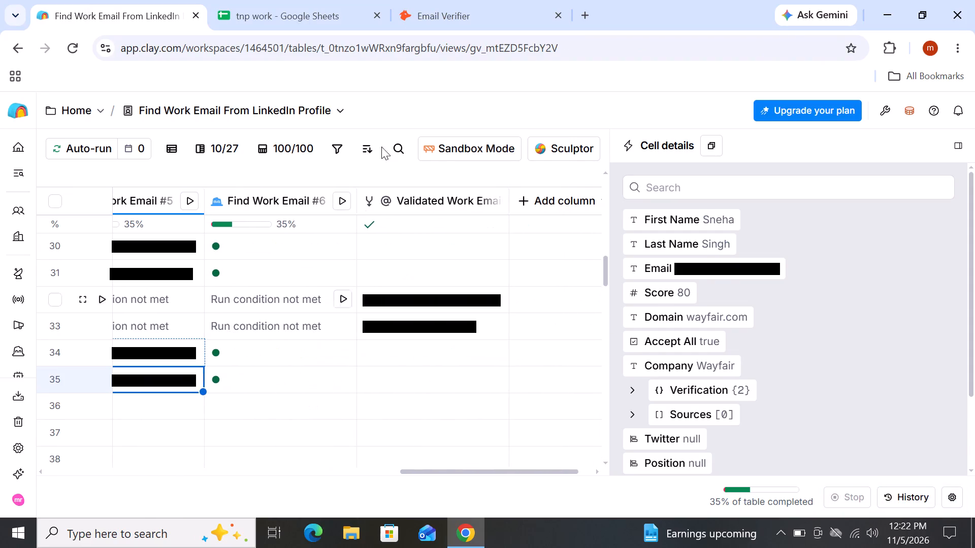
scroll(336, 230, right, 1)
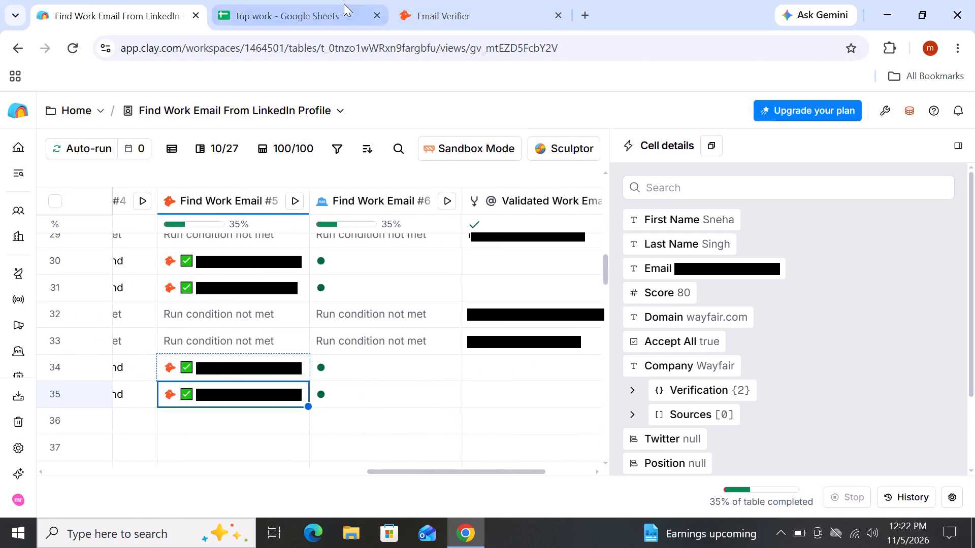
click(344, 4)
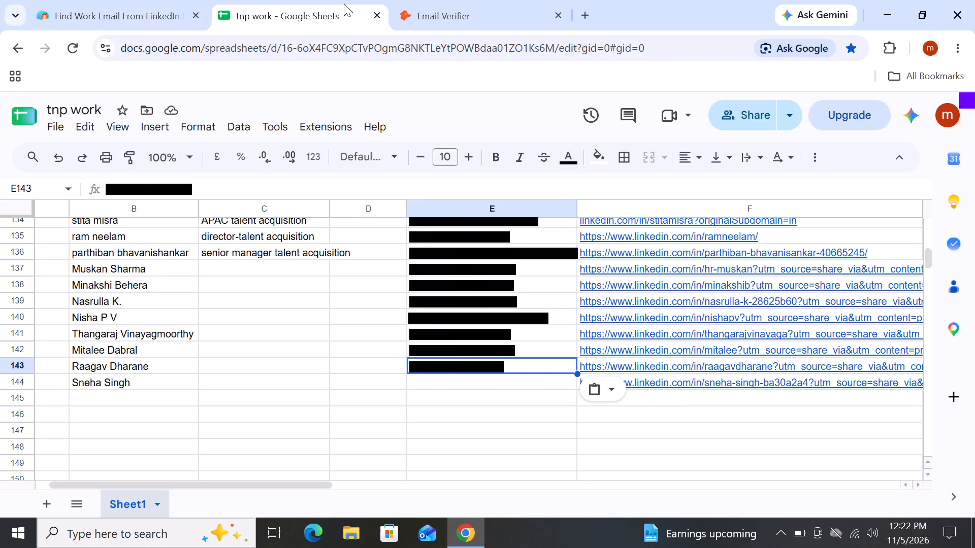
click(164, 0)
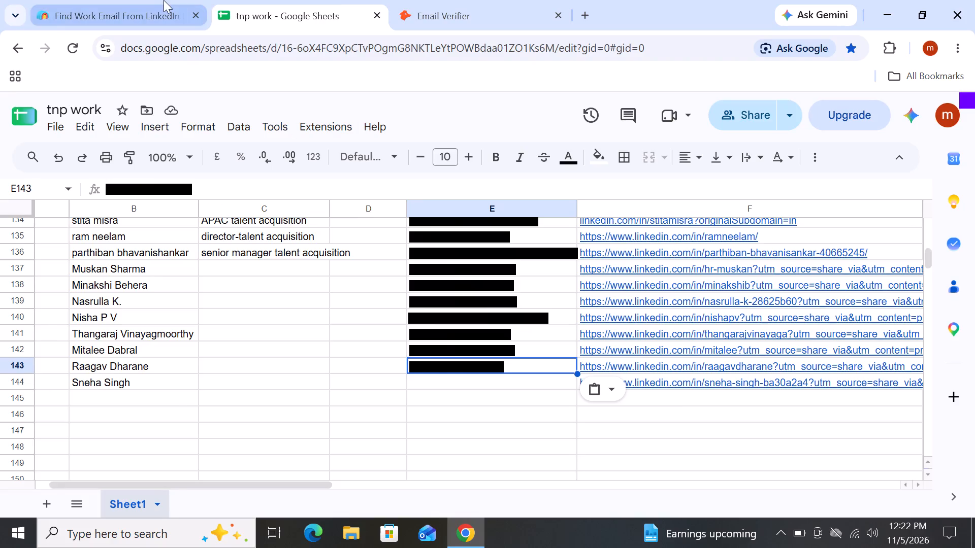
scroll(268, 432, right, 7)
scroll(268, 432, left, 7)
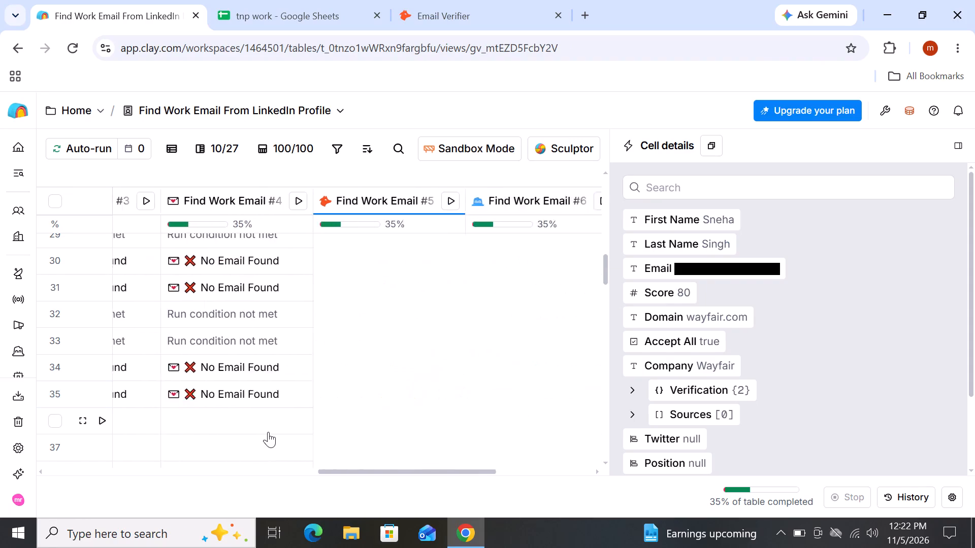
scroll(268, 432, left, 1)
click(334, 3)
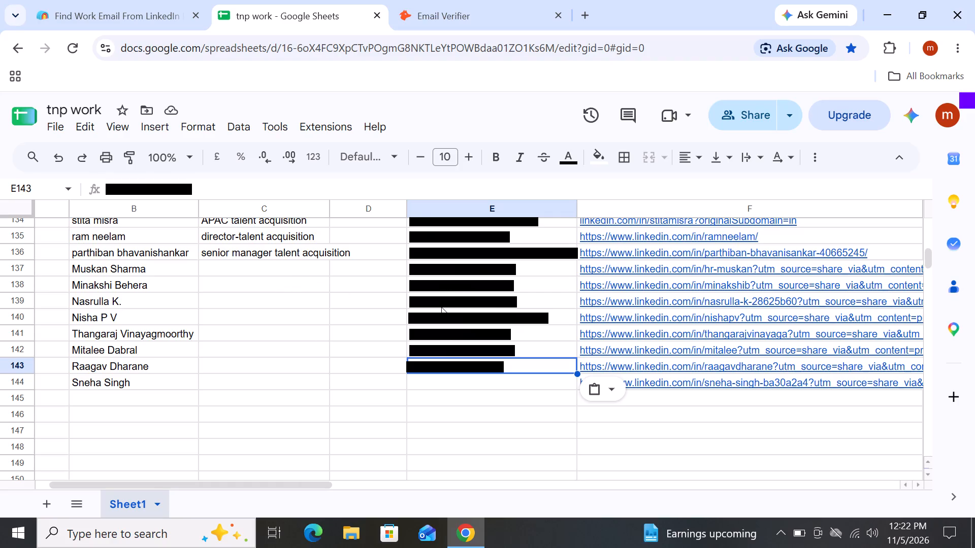
click(117, 13)
scroll(224, 326, right, 1)
scroll(224, 326, up, 1)
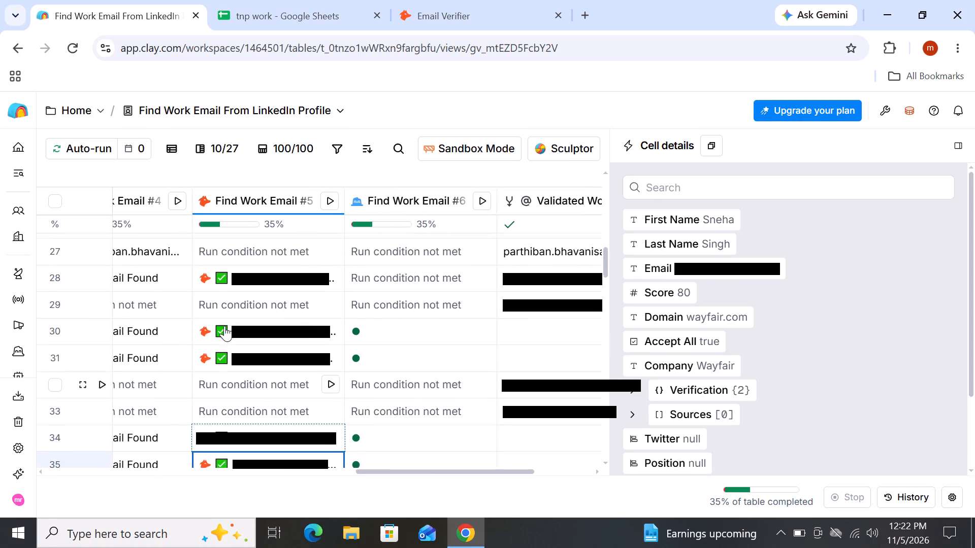
scroll(224, 326, up, 1)
scroll(224, 326, right, 3)
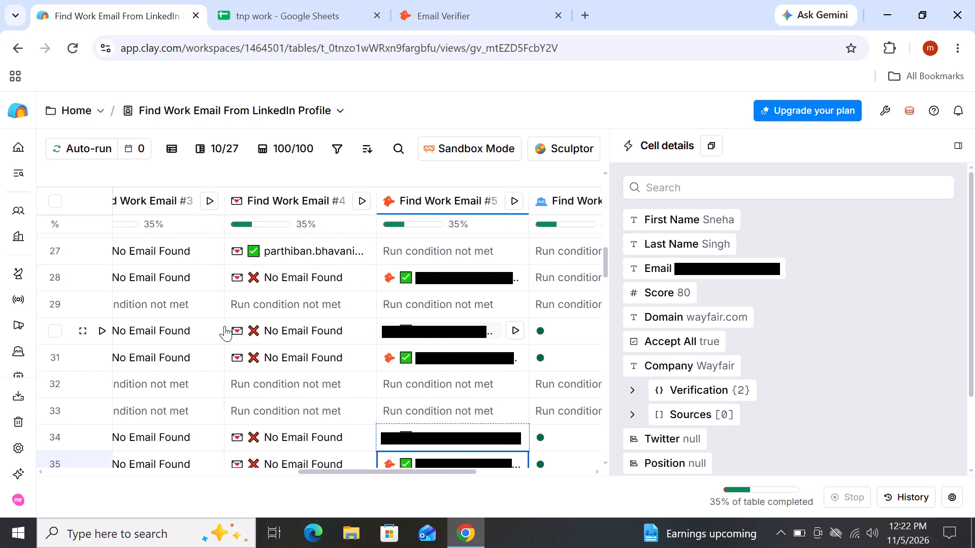
scroll(224, 326, right, 15)
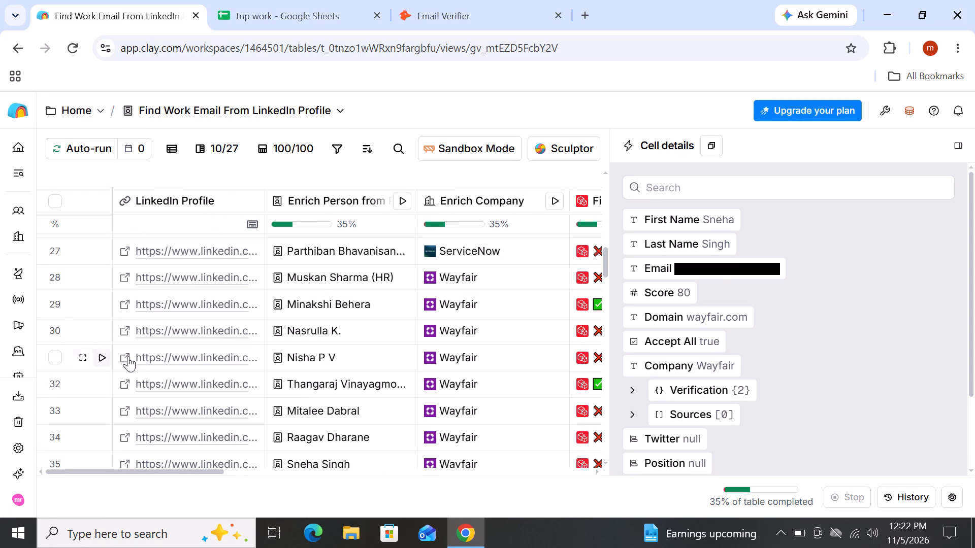
scroll(331, 360, left, 1)
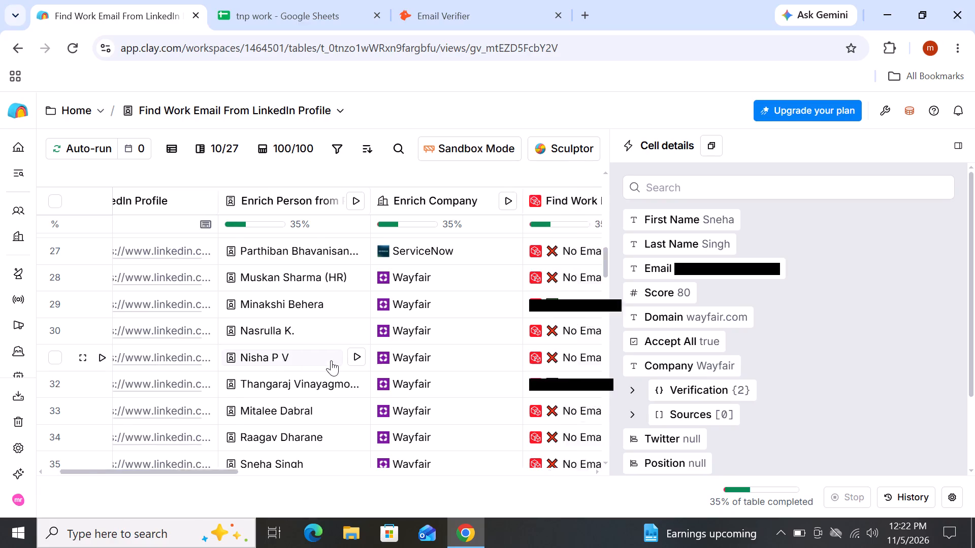
scroll(331, 360, left, 7)
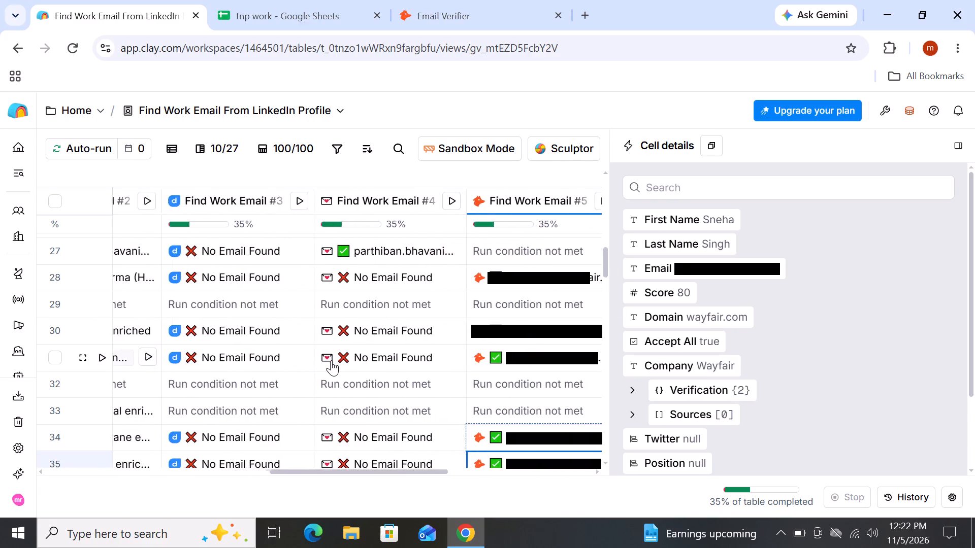
scroll(331, 360, left, 3)
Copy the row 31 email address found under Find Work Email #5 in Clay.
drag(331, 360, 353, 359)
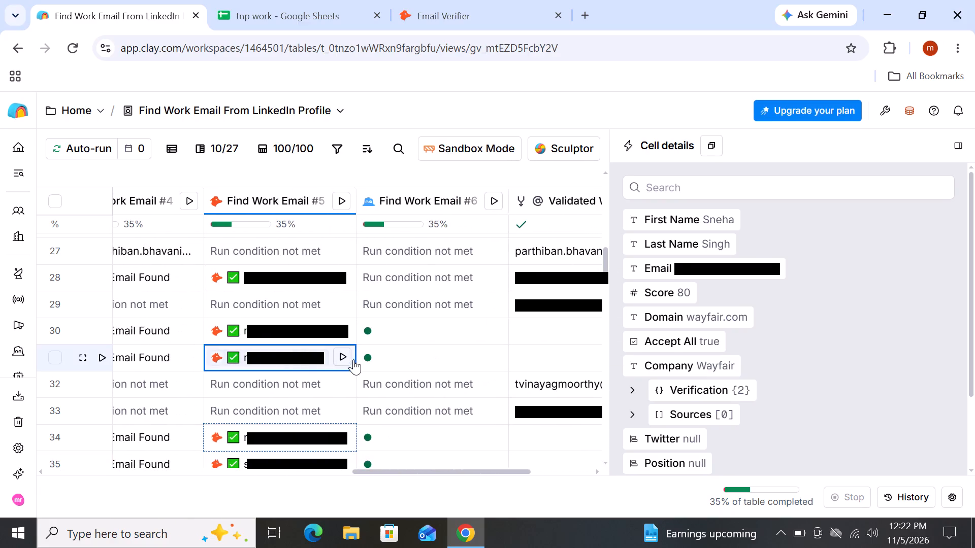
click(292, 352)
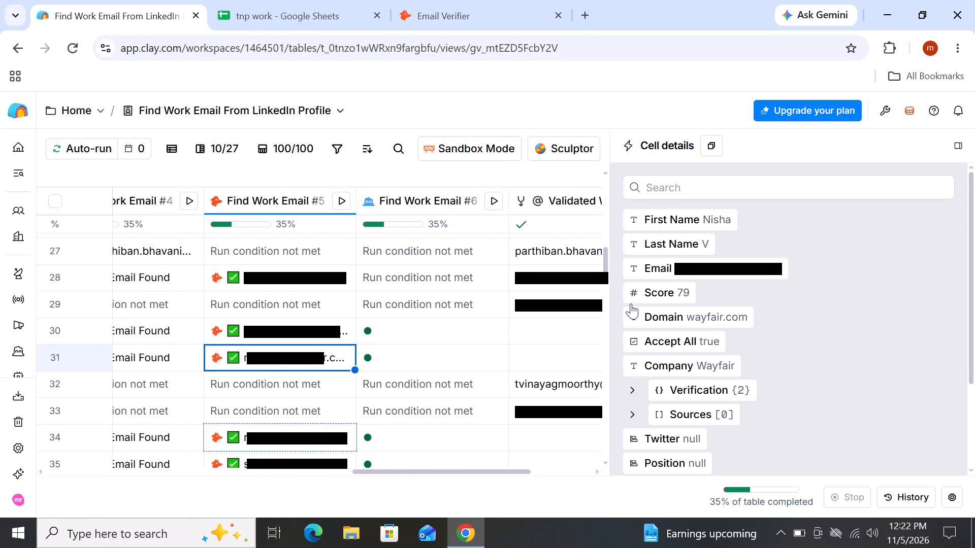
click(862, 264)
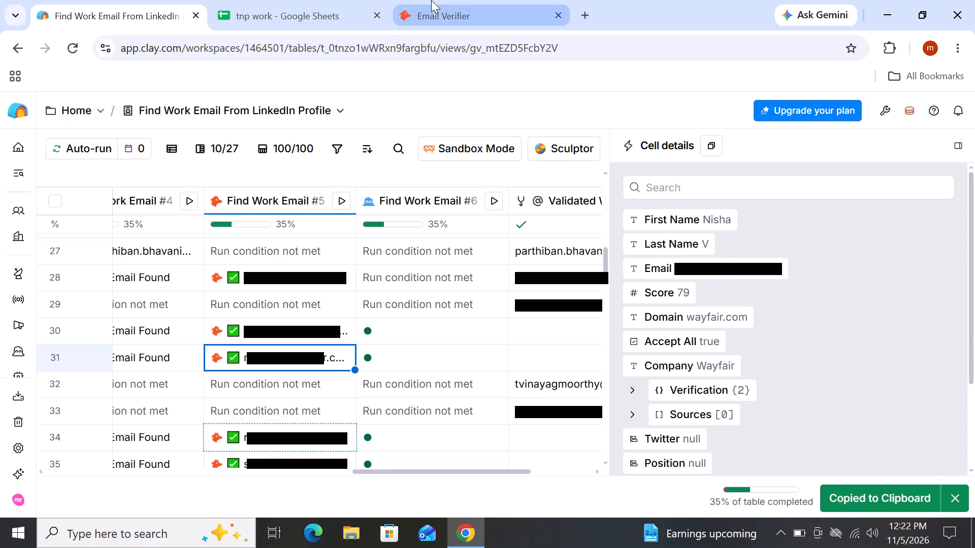
Move the emails in cells E140:E143 of the tnp work spreadsheet down one row to E141:E144.
click(323, 0)
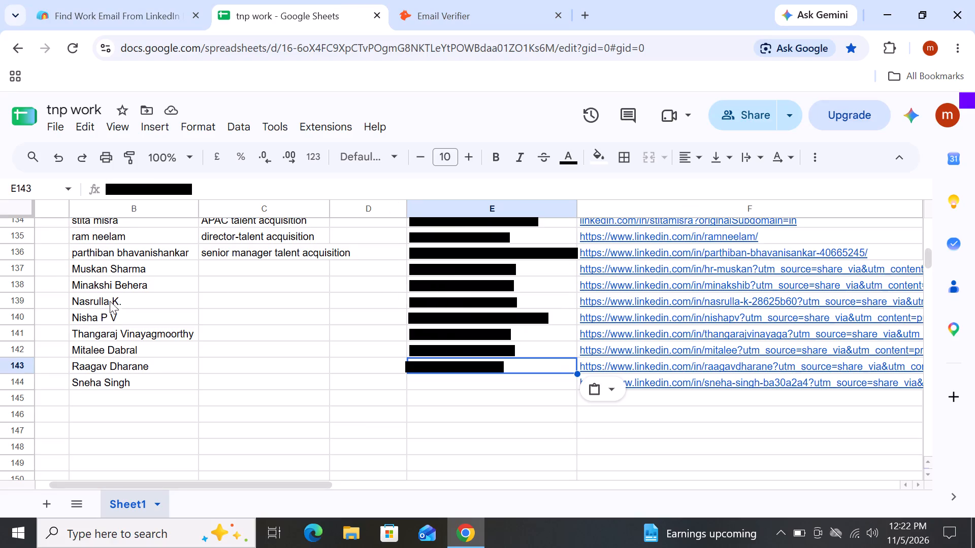
click(419, 318)
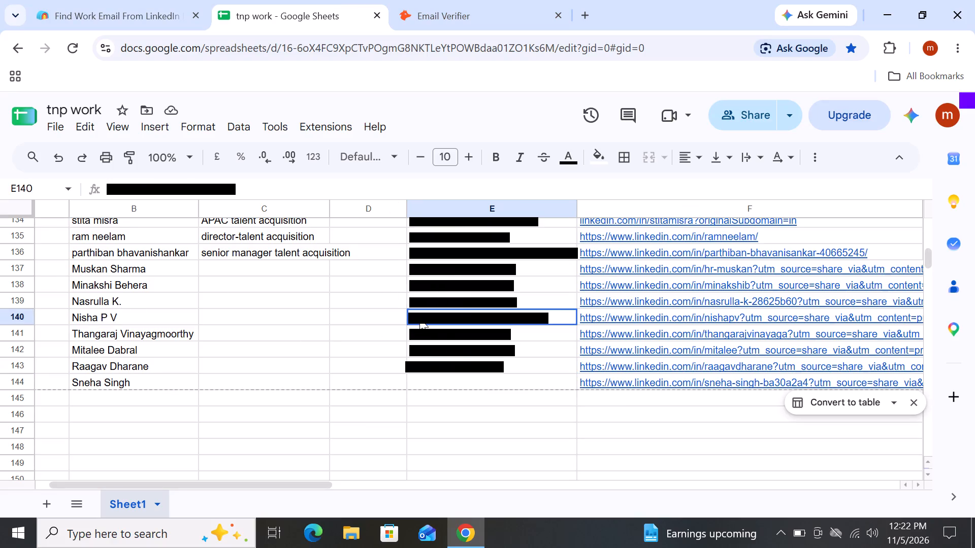
drag(419, 318, 495, 370)
key(ctrl+c)
key(BackSpace)
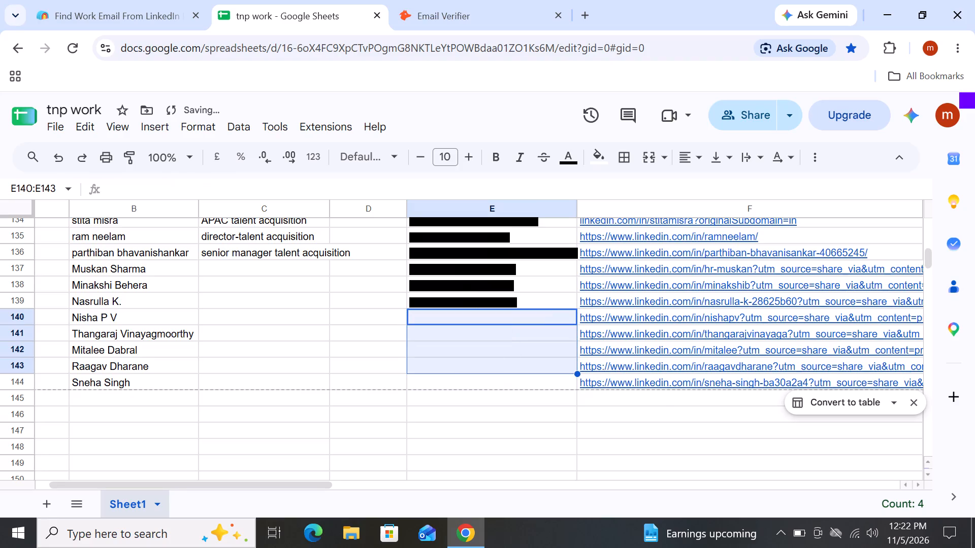
click(457, 335)
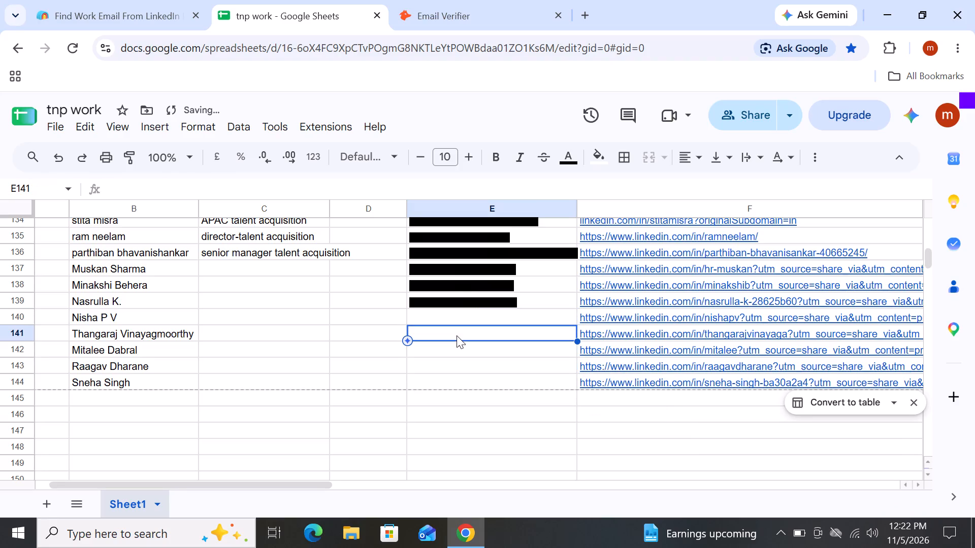
key(ctrl+v)
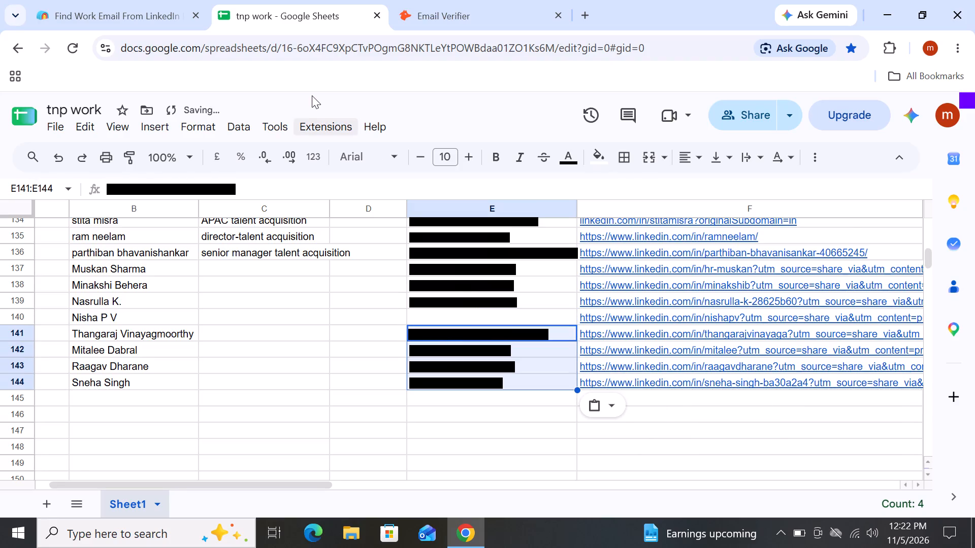
Copy the row 31 email address from Clay's Find Work Email #5 and paste it into cell E140 of the spreadsheet.
click(132, 0)
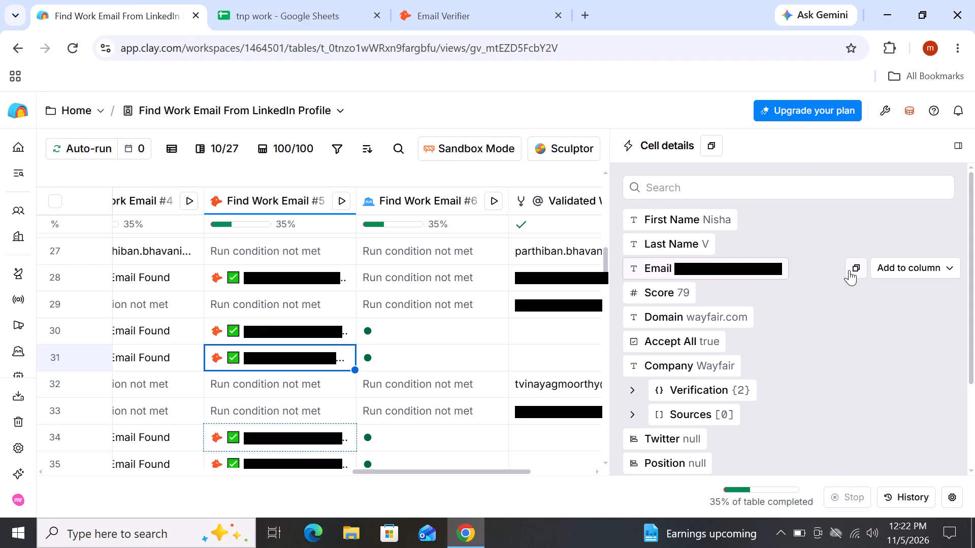
click(849, 270)
click(344, 1)
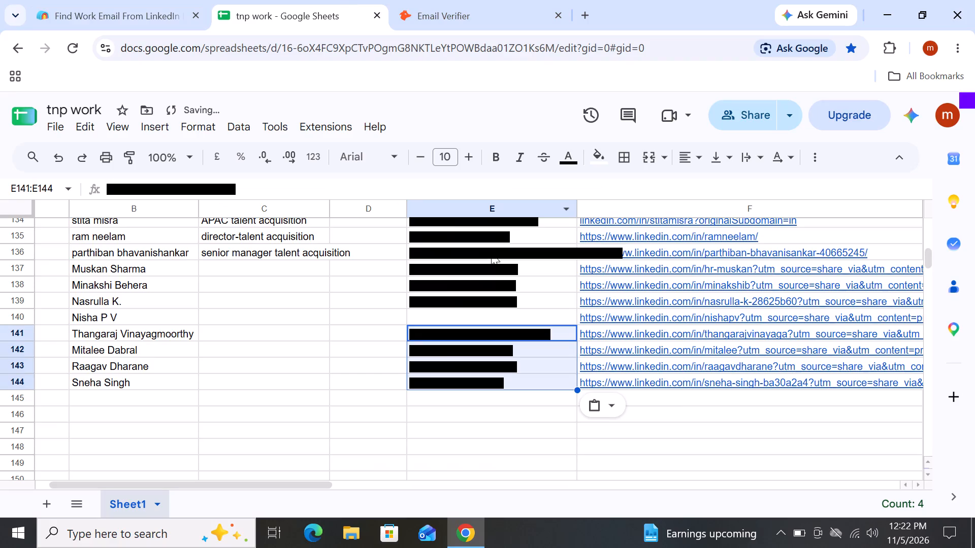
click(480, 312)
key(ctrl+v)
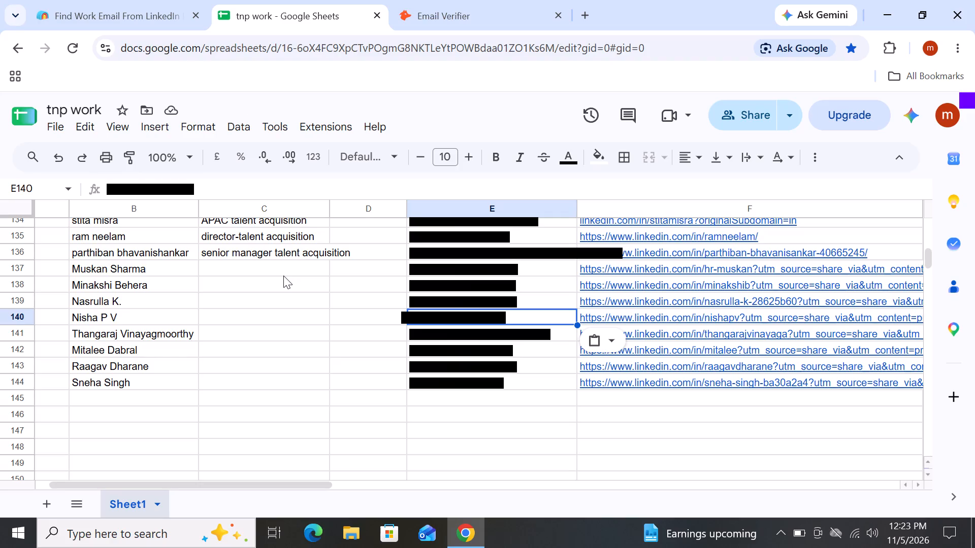
Insert a blank row below row 136 to separate the Wayfair contacts from the contacts above.
scroll(121, 259, right, 3)
scroll(121, 259, up, 1)
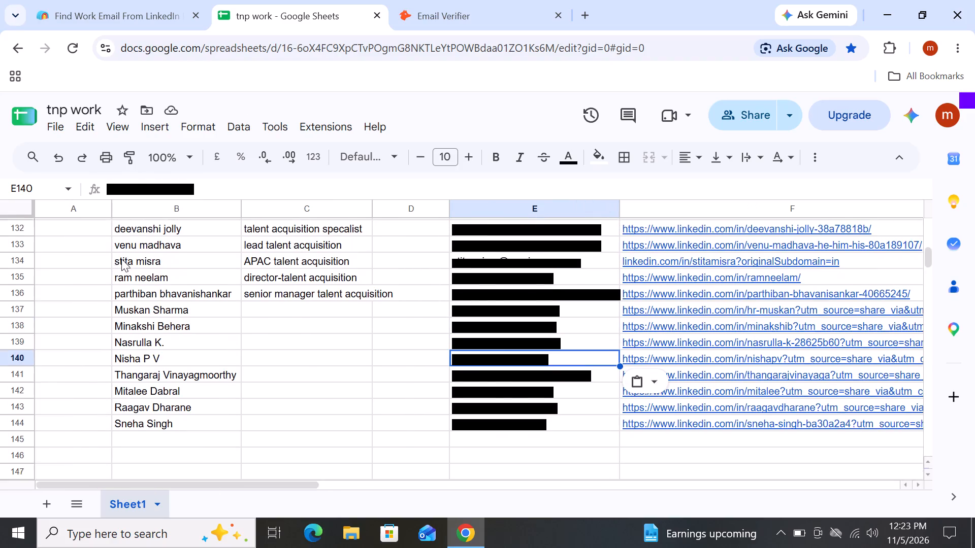
scroll(121, 259, up, 1)
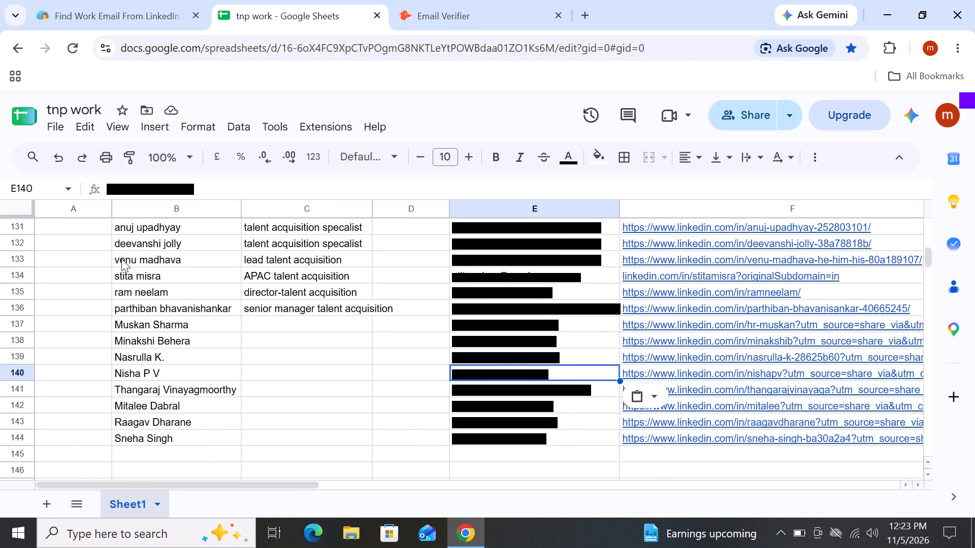
click(27, 306)
right_click(27, 306)
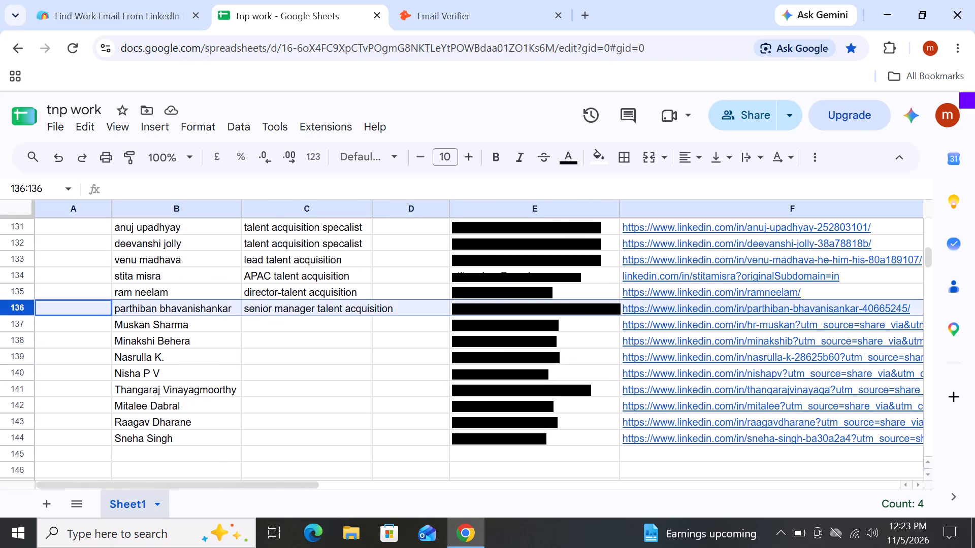
click(86, 308)
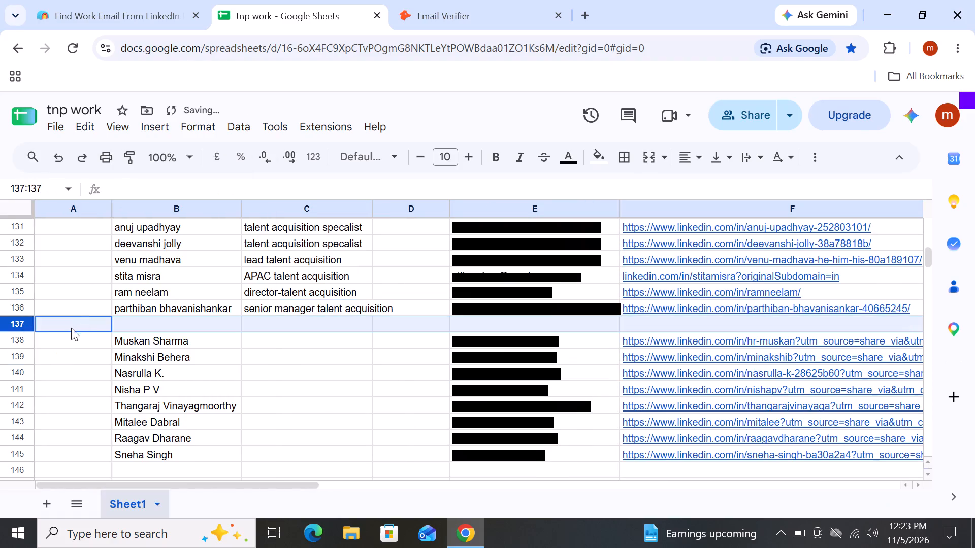
Enter the company label wayfair in cell A138, beside the first Wayfair contact.
click(65, 349)
text(se)
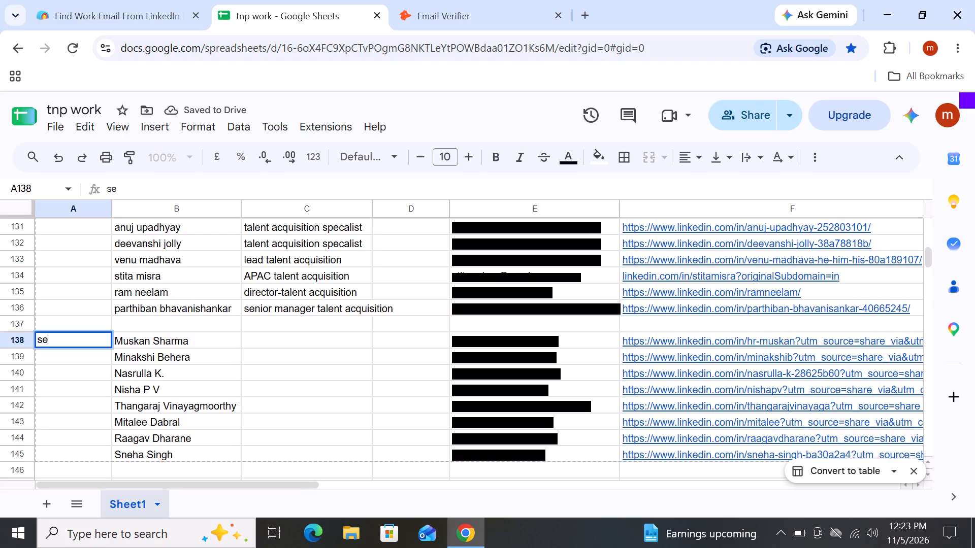
key(BackSpace)
key(BackSpace)
text(wayfair)
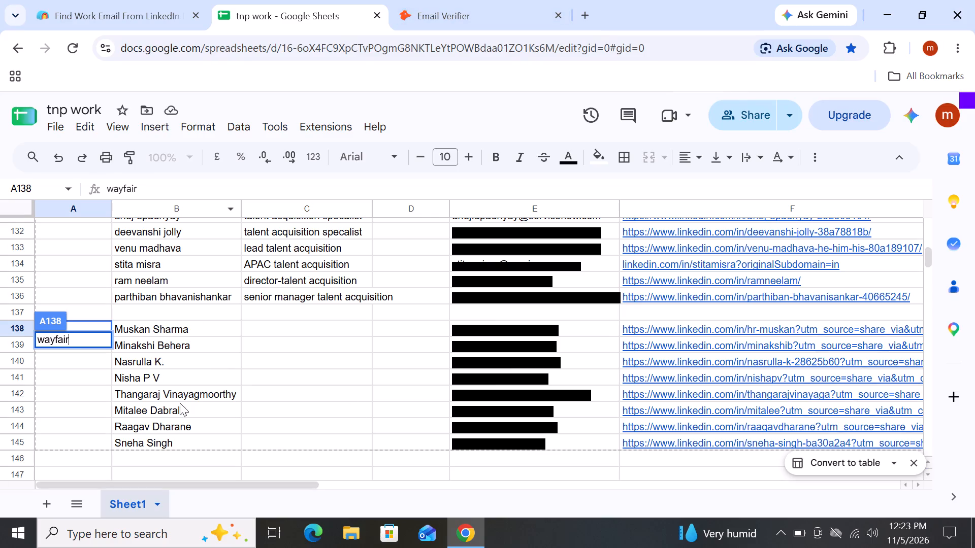
Look up the row 138 contact's job title on their linked LinkedIn profile and enter HR Executive in cell C138.
click(656, 332)
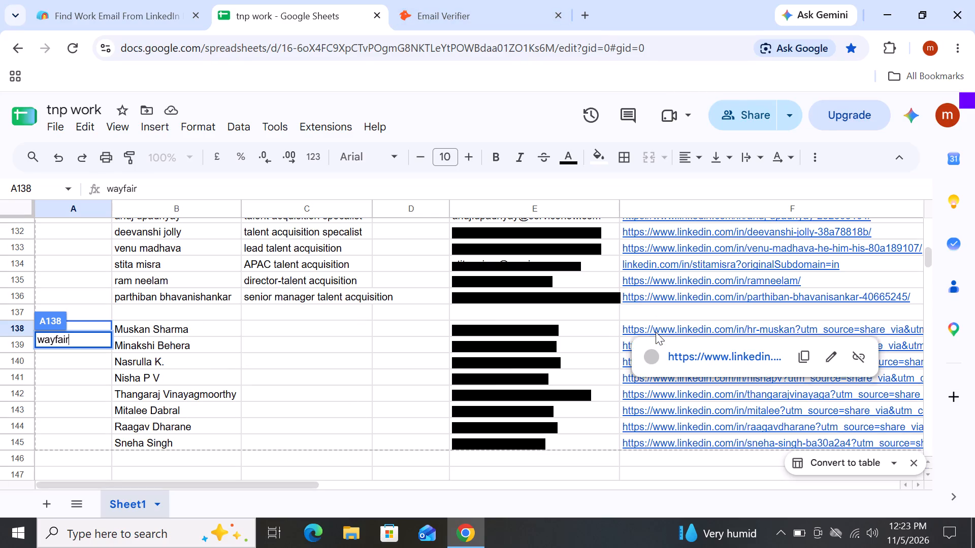
click(701, 359)
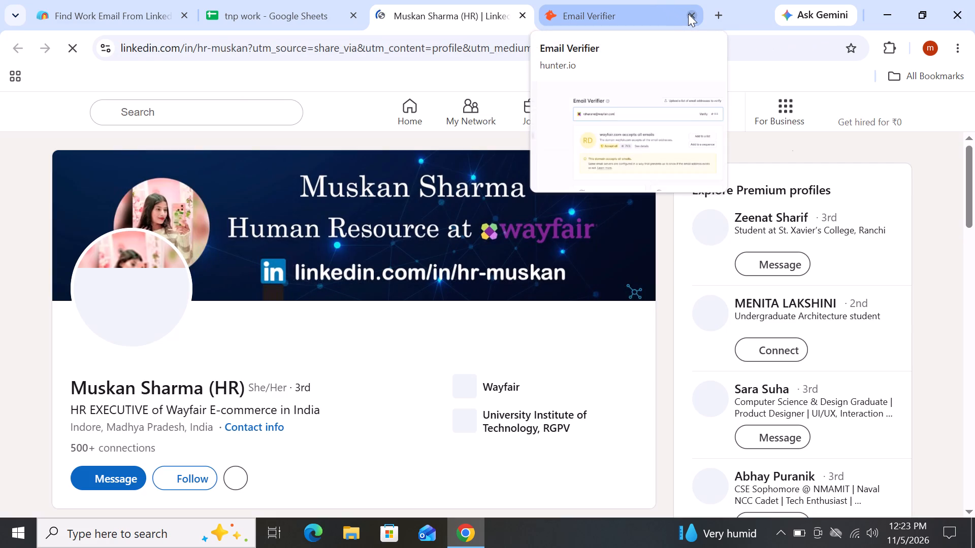
click(689, 14)
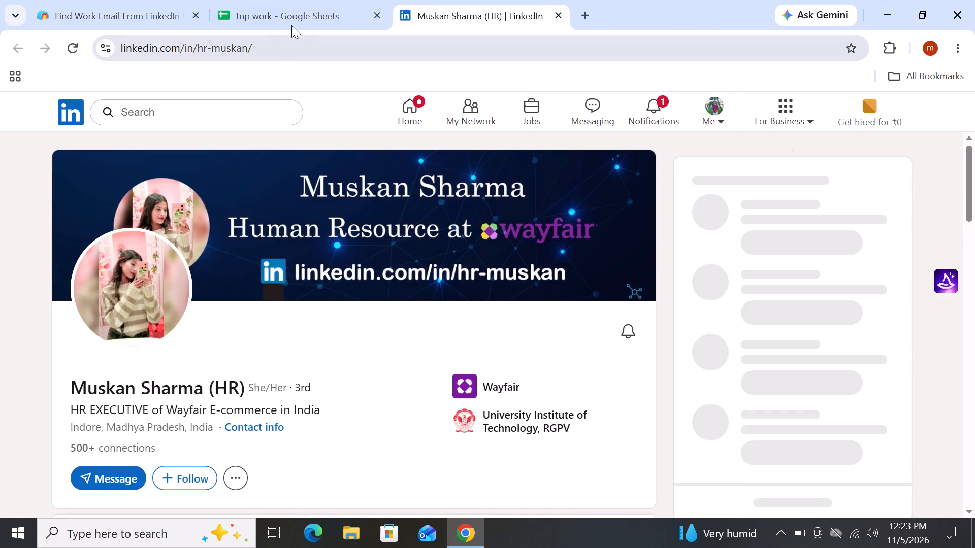
click(291, 24)
click(320, 323)
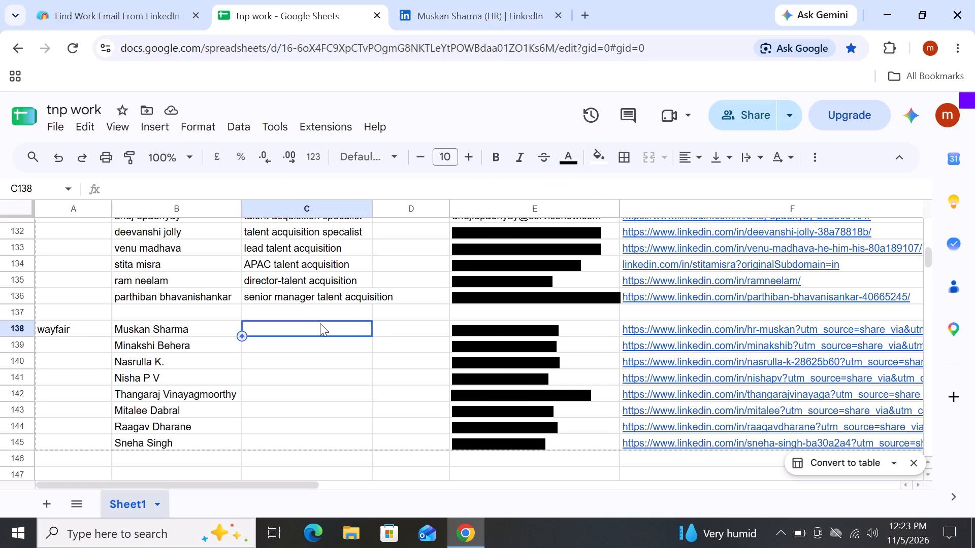
text(HR E)
text(xc)
key(BackSpace)
key(e)
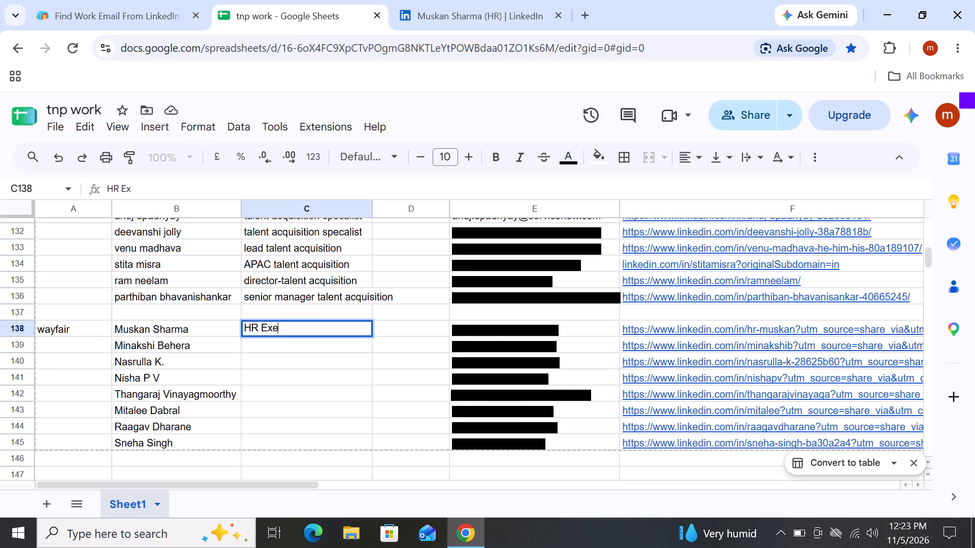
text(cutive)
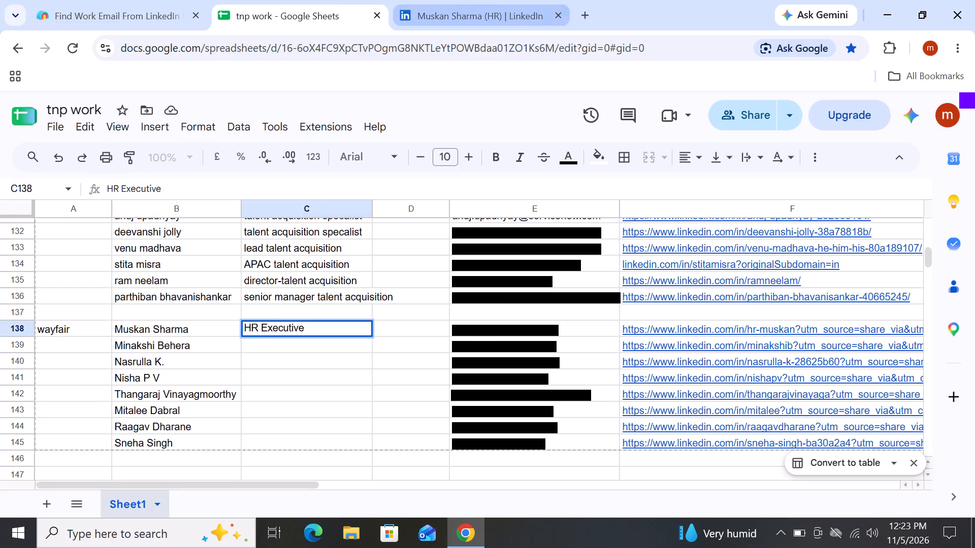
Look up the row 139 contact's role on their linked LinkedIn profile and enter talent acquisition in cell C139.
click(629, 341)
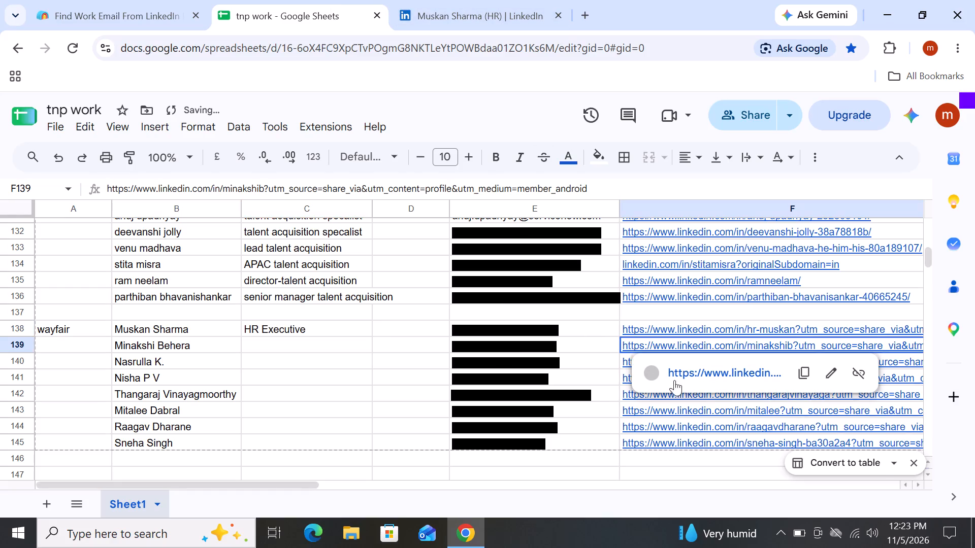
click(674, 381)
click(680, 362)
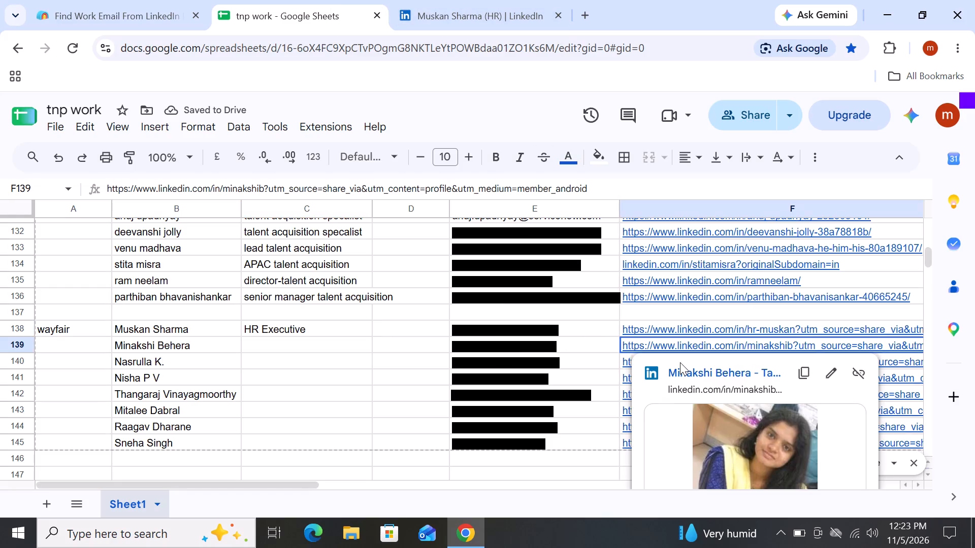
click(689, 371)
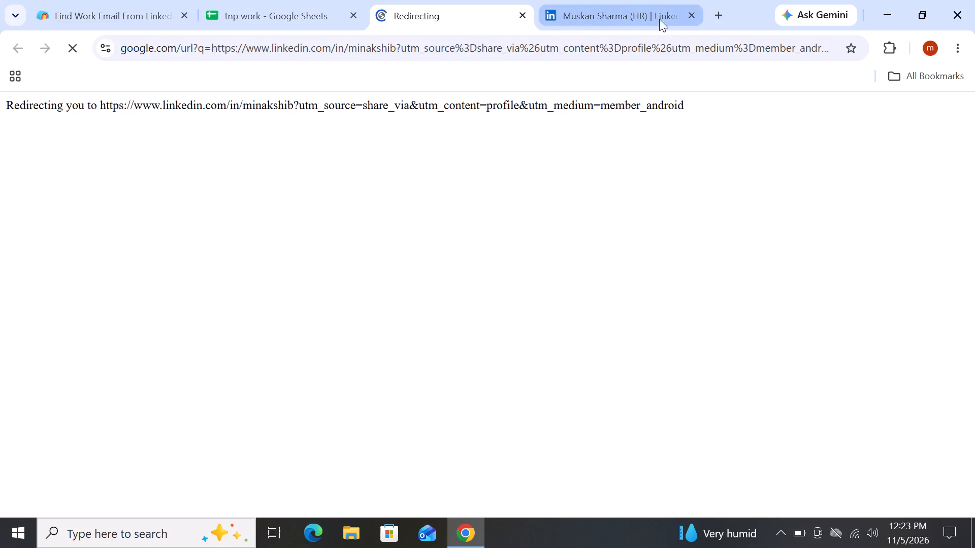
click(692, 13)
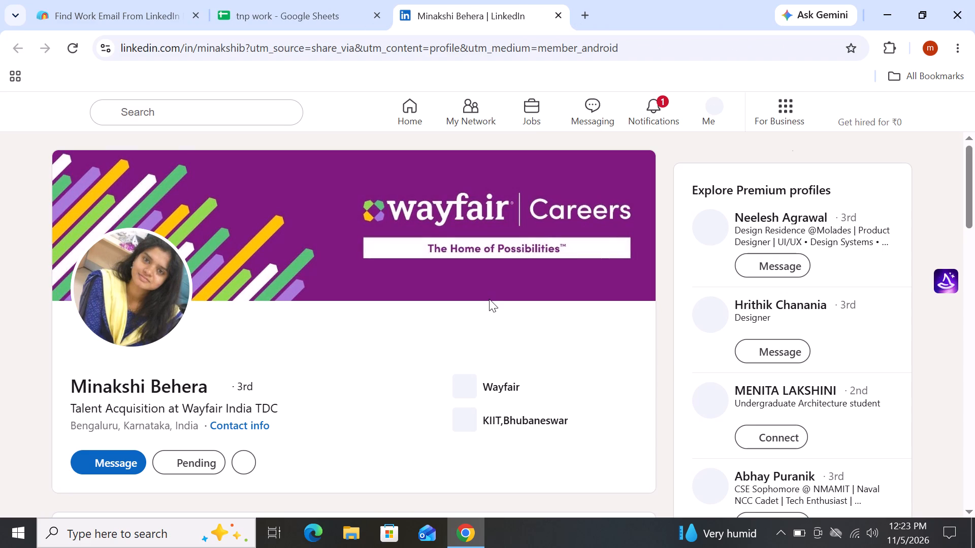
click(296, 0)
click(314, 348)
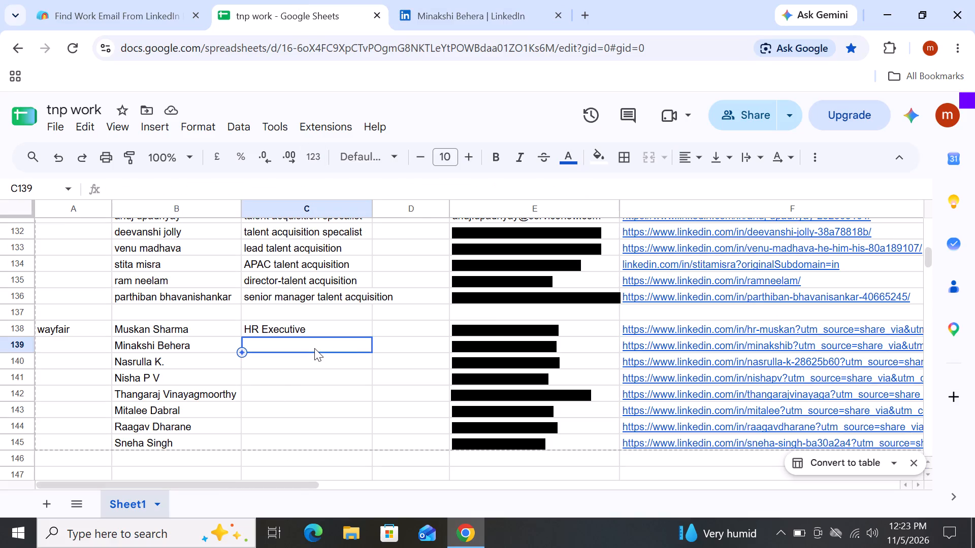
text(talent acquisitipo)
key(BackSpace)
key(BackSpace)
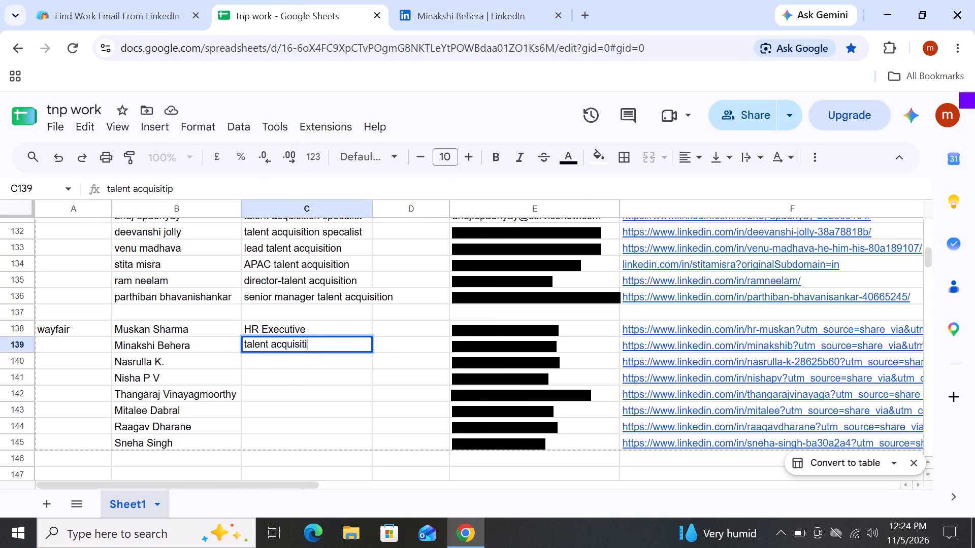
text(on)
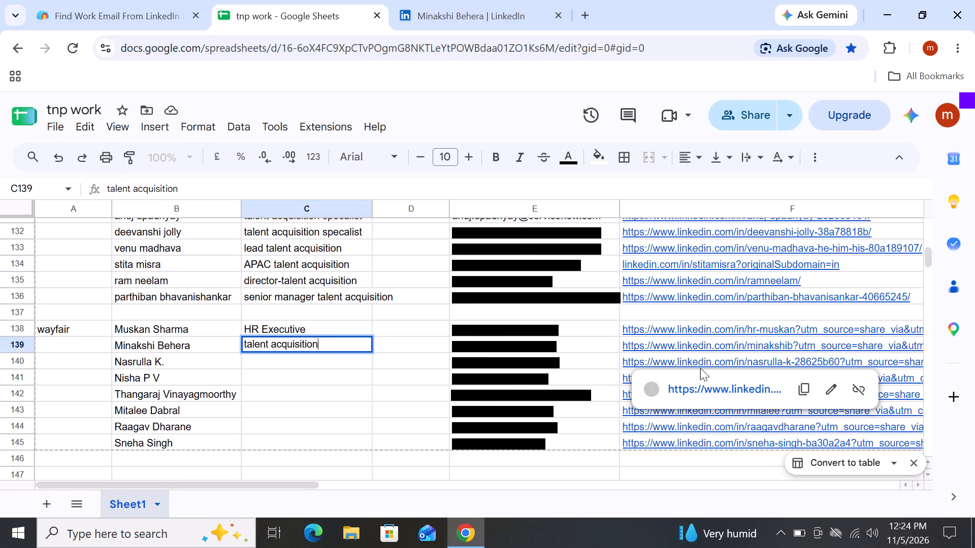
Look up the row 140 contact's role on their linked LinkedIn profile and enter talent acquisition-HR in cell C140.
click(709, 389)
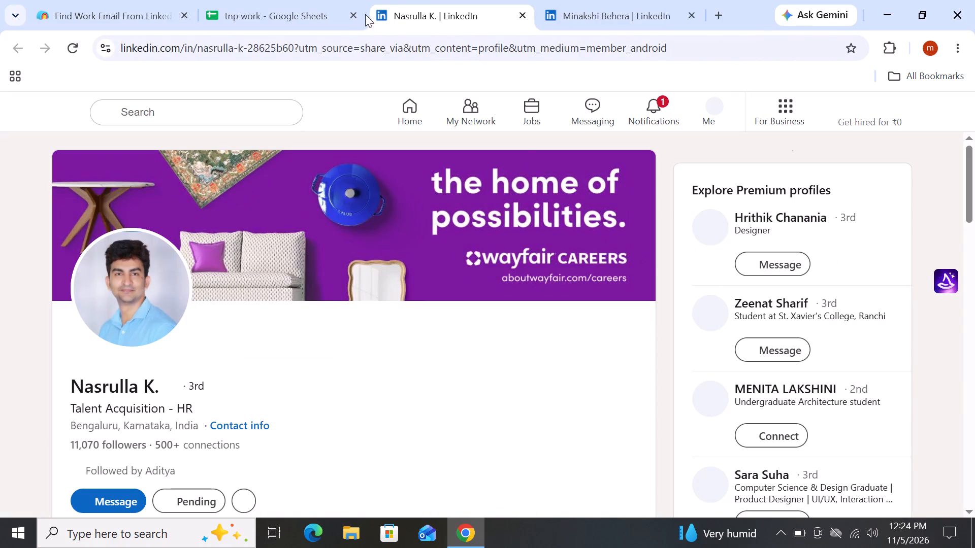
click(315, 0)
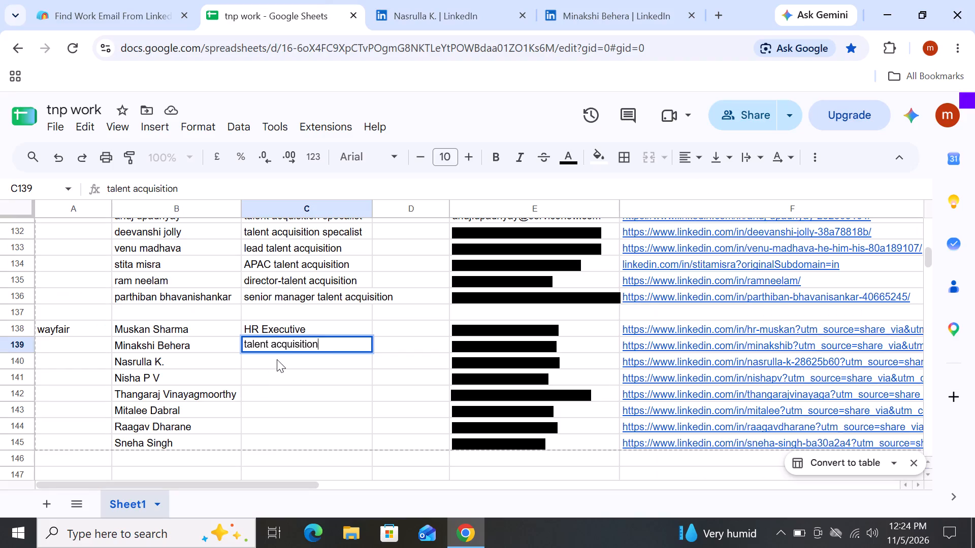
click(277, 359)
text(ta)
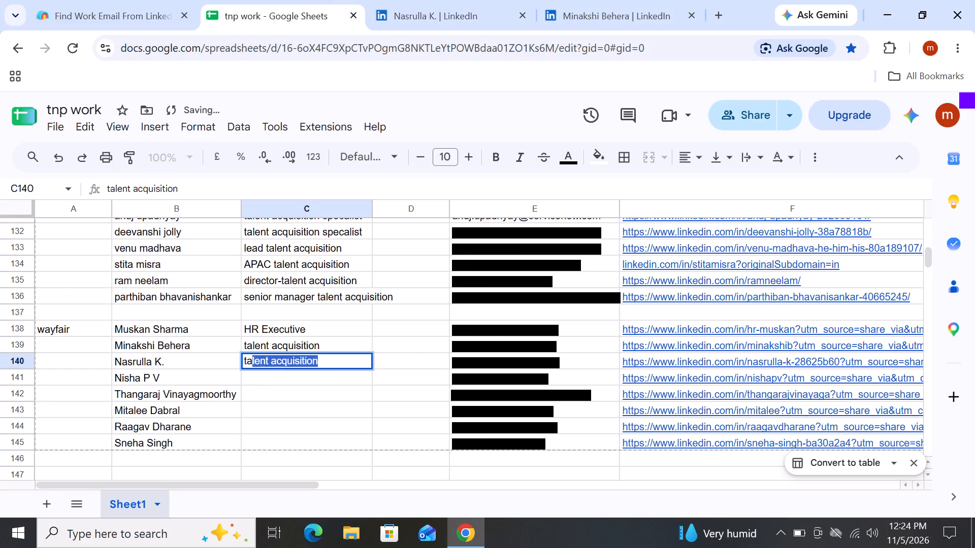
key(Return)
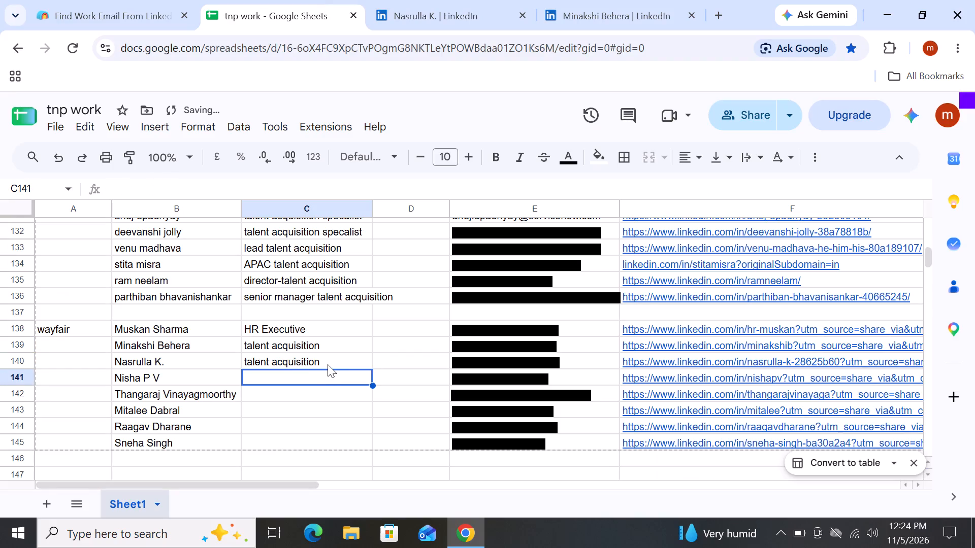
click(328, 364)
double_click(328, 364)
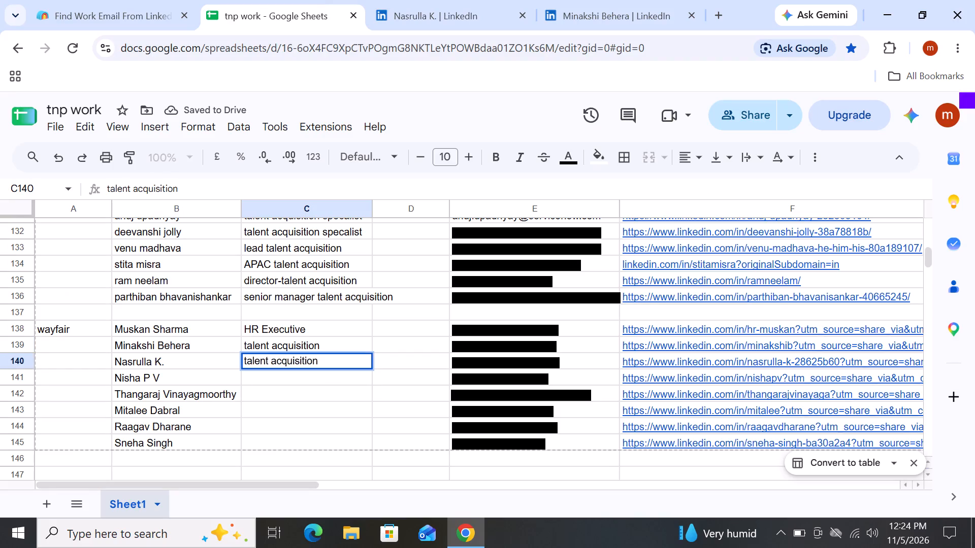
key(minus)
text(HR)
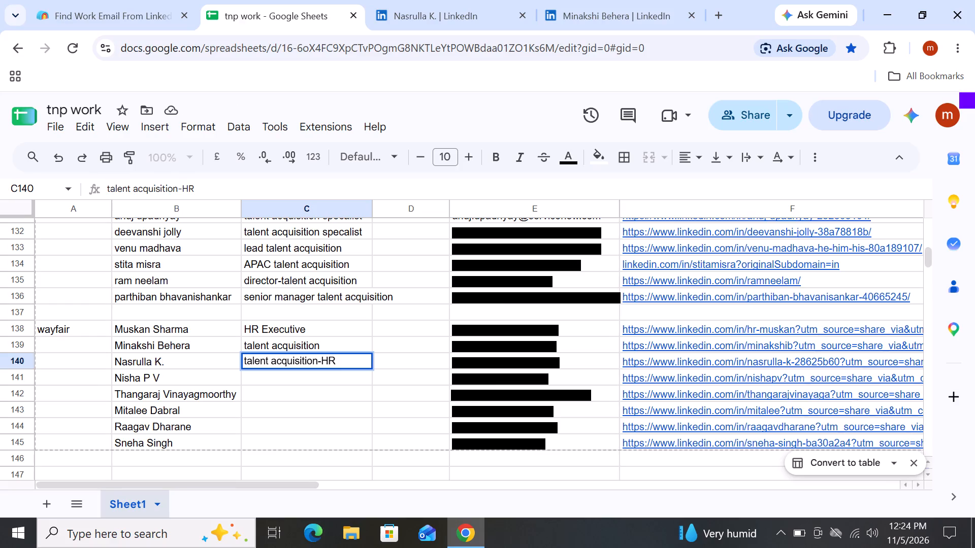
Find the row 141 contact's current role in their LinkedIn profile's Experience section and enter lead talent acquisition in cell C141.
click(707, 379)
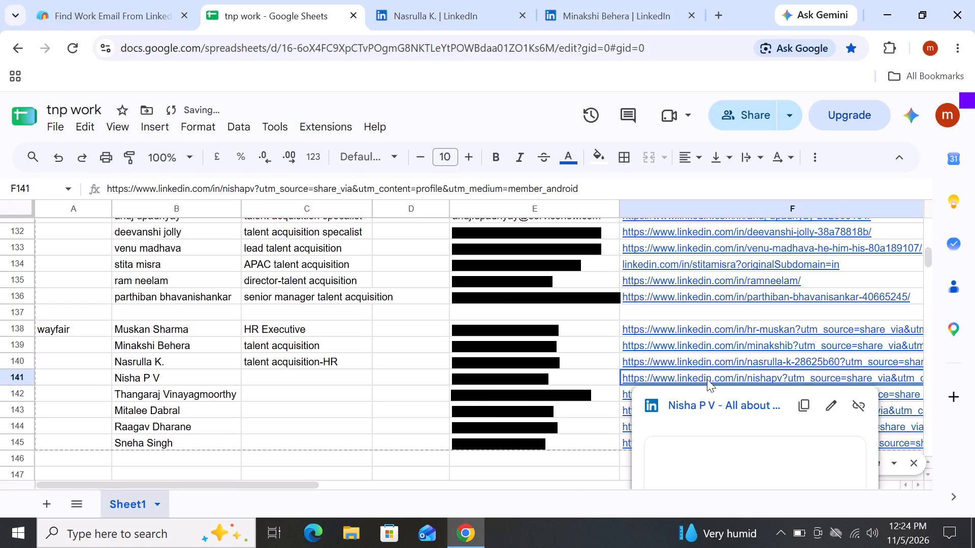
click(723, 401)
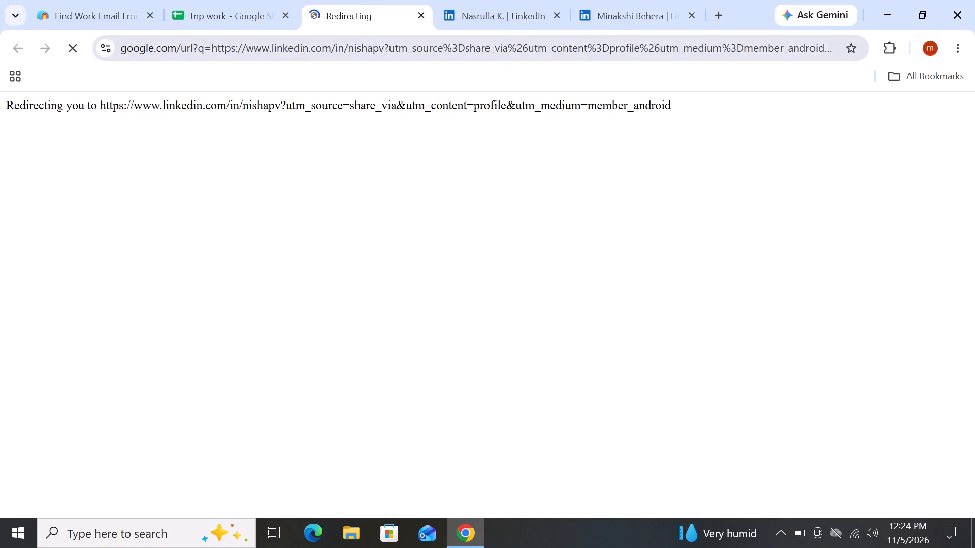
click(555, 9)
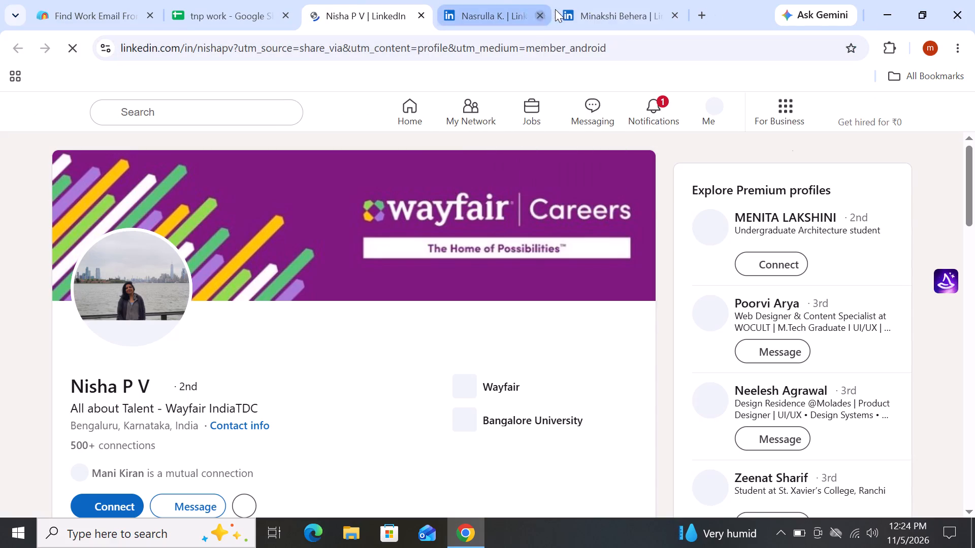
click(555, 9)
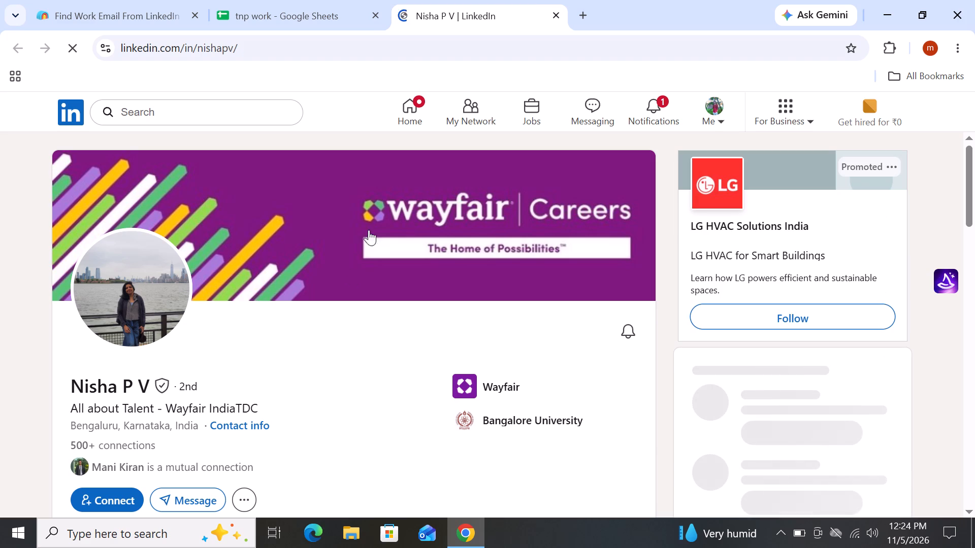
scroll(338, 291, down, 12)
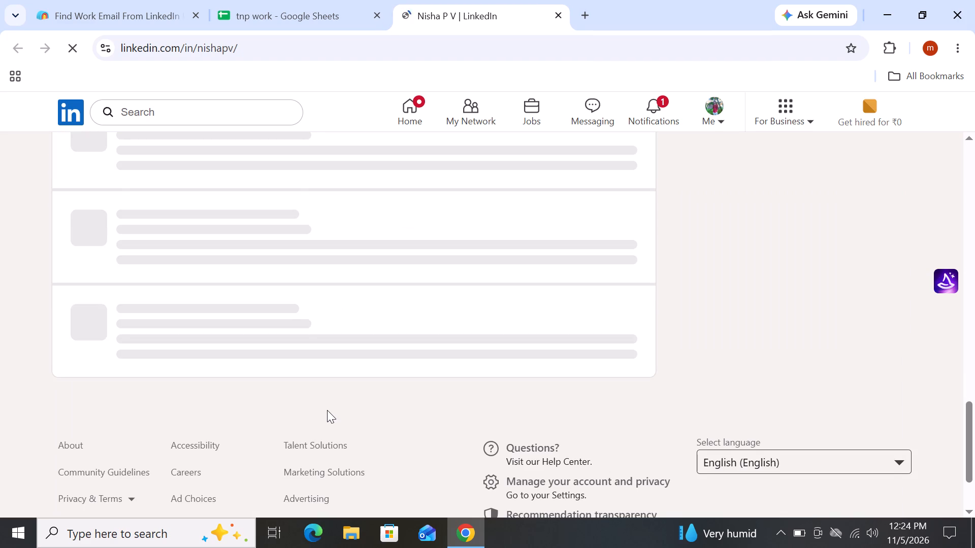
scroll(327, 410, up, 2)
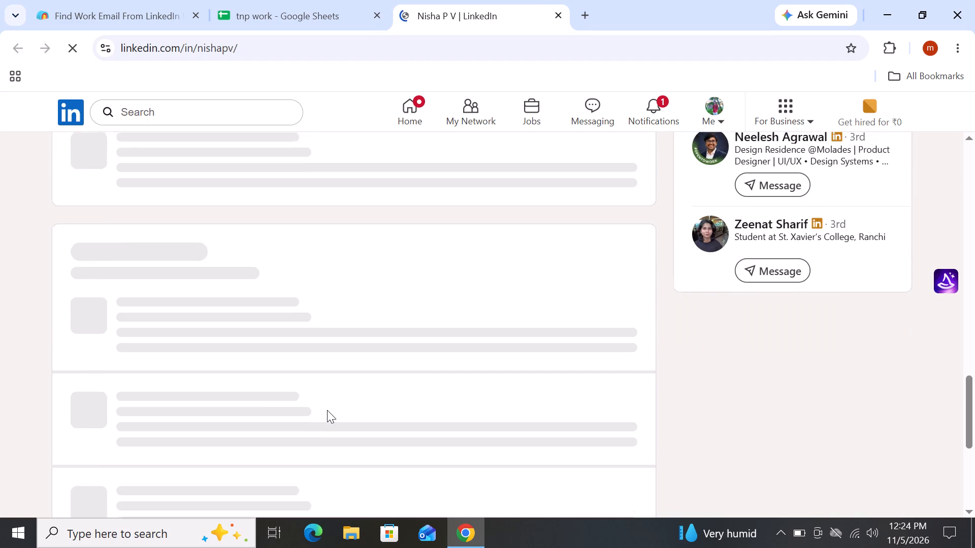
scroll(327, 410, up, 2)
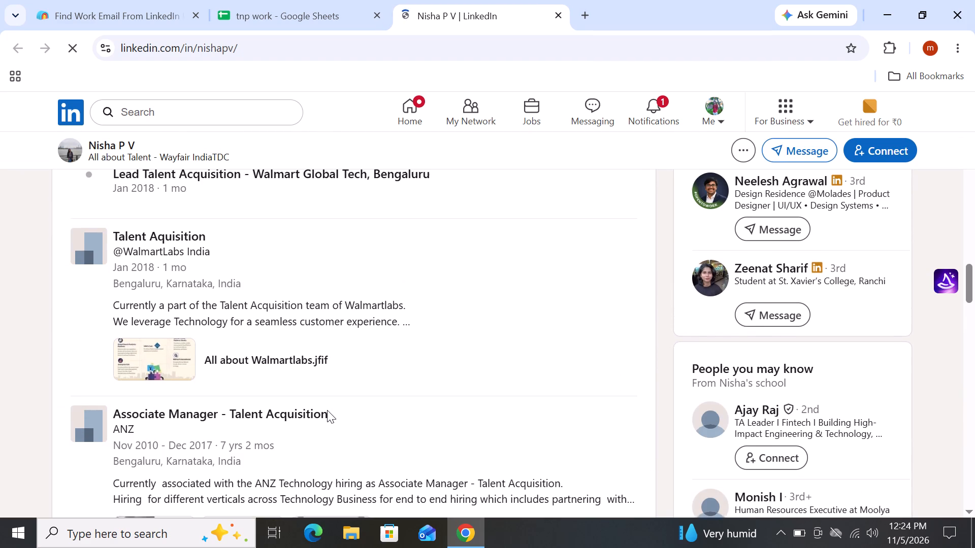
scroll(327, 410, up, 3)
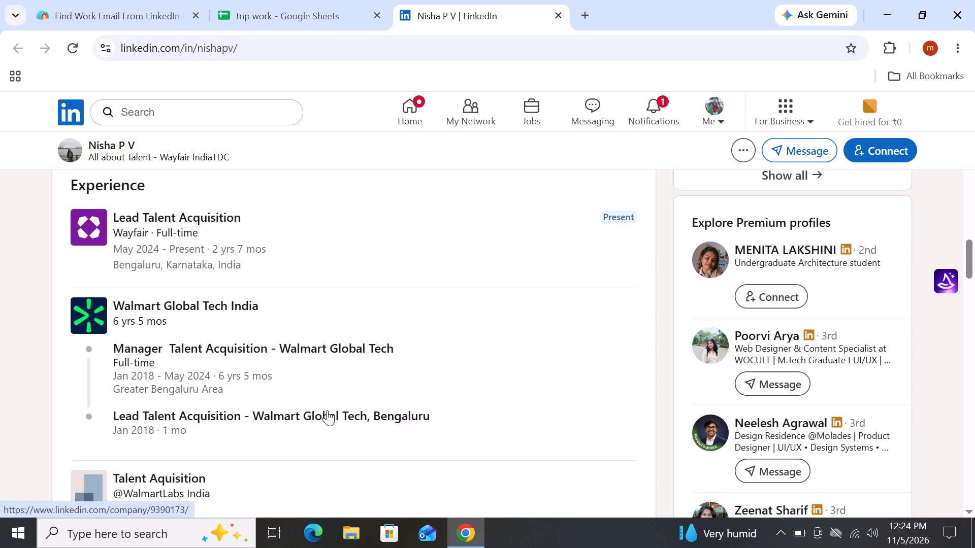
click(255, 0)
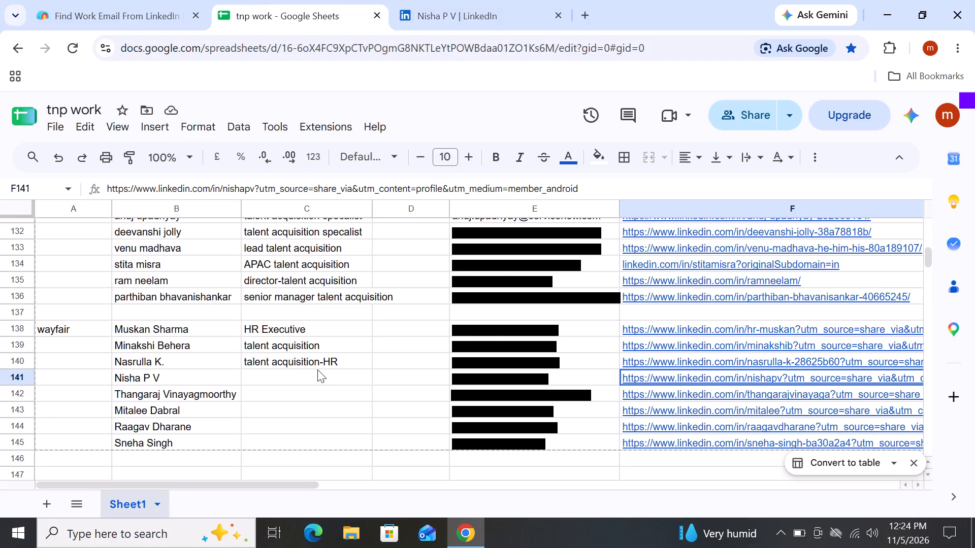
click(317, 374)
text(lead t)
text(alent acquisition)
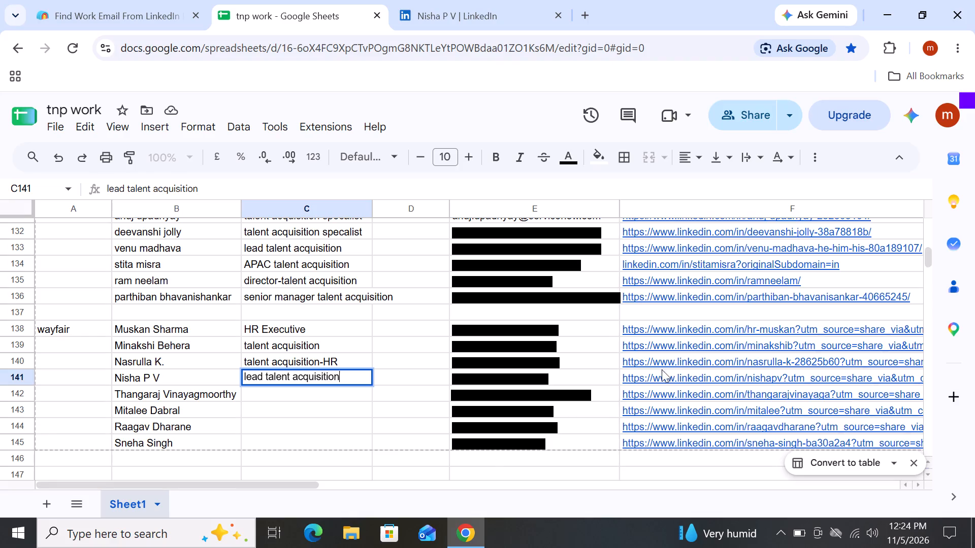
Look up the row 142 contact's role on their linked LinkedIn profile and enter head of talent acquisition in cell C142.
click(664, 393)
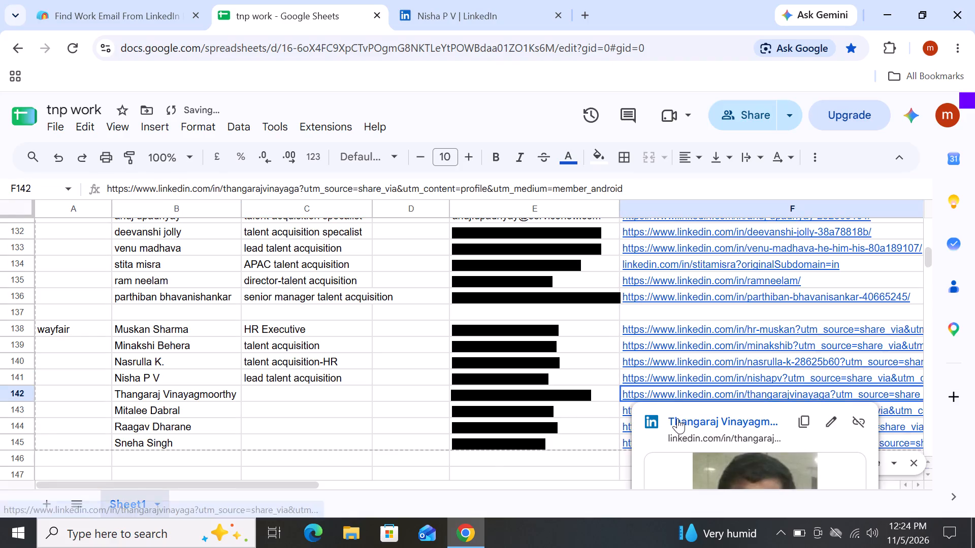
click(677, 418)
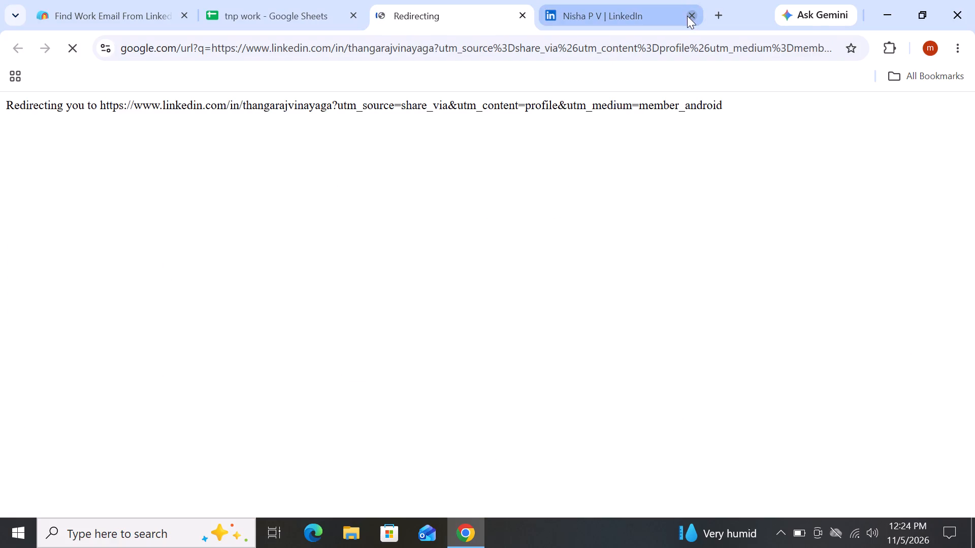
click(687, 16)
scroll(372, 402, down, 1)
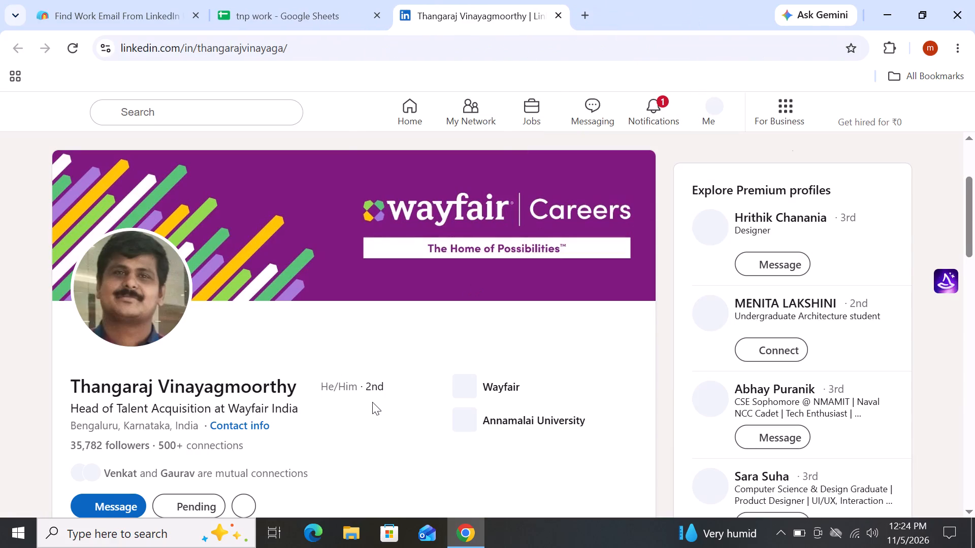
click(280, 1)
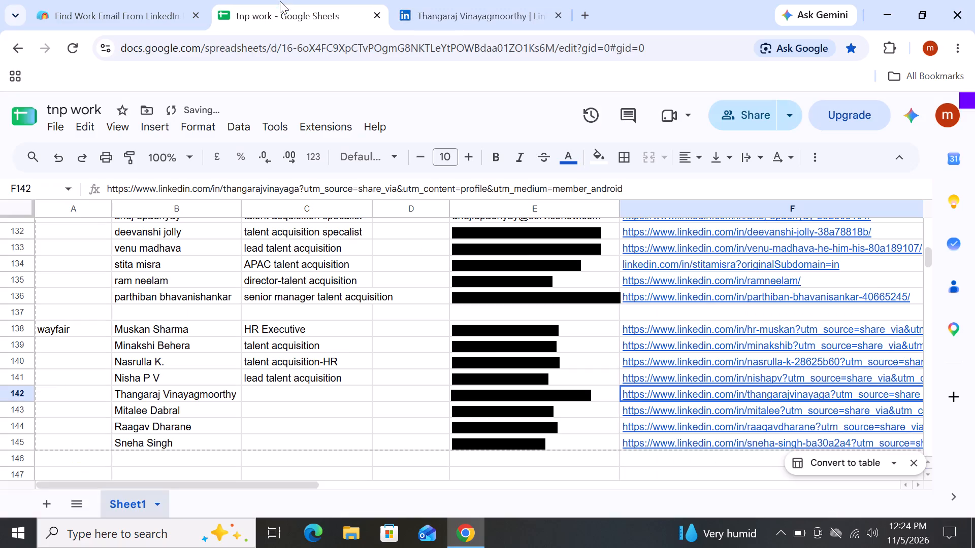
click(315, 392)
text(head of talent acquisition)
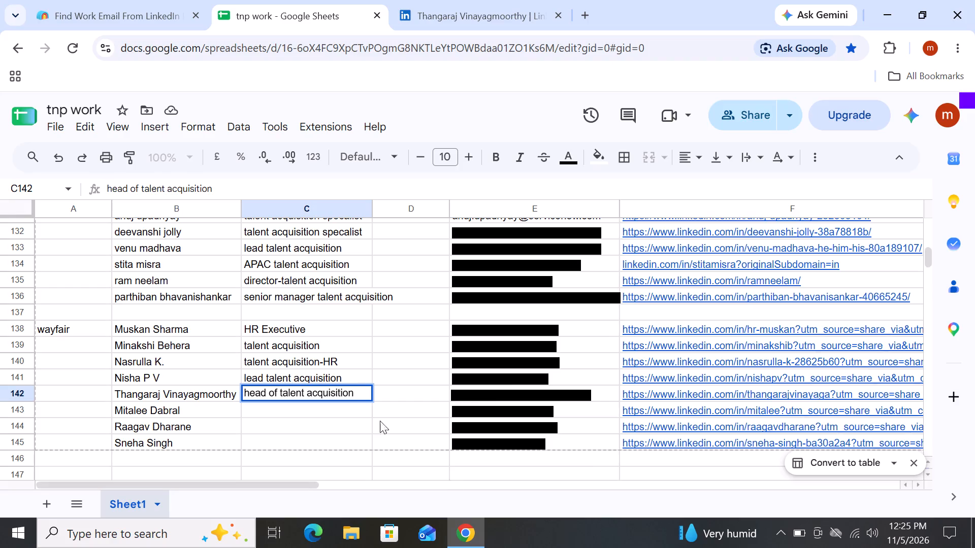
Look up the row 143 contact's current role on their linked LinkedIn profile and enter talent leader in cell C143.
click(666, 409)
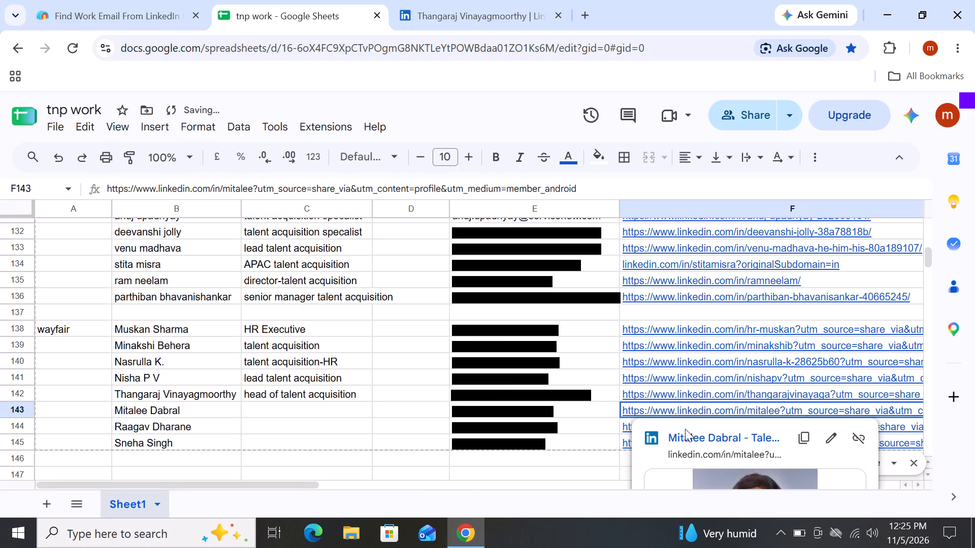
click(687, 433)
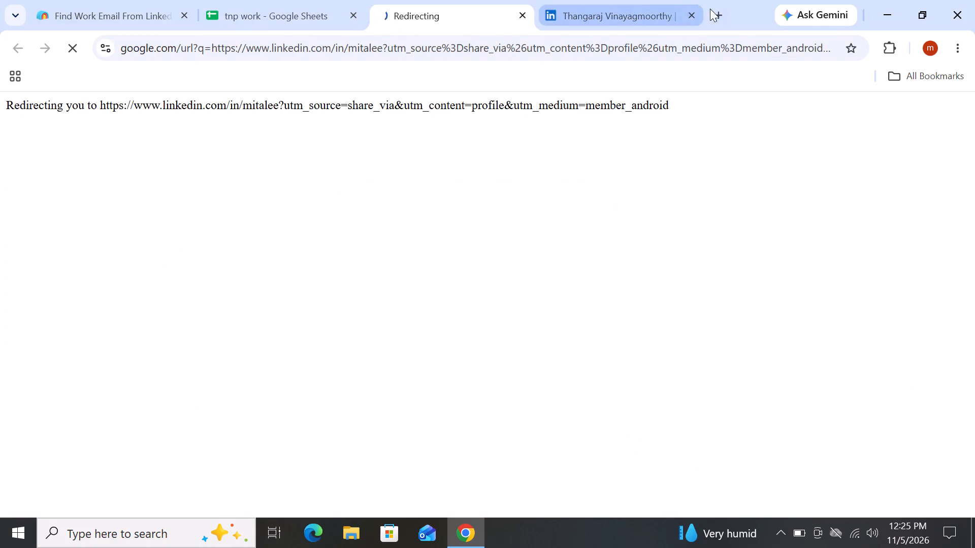
click(693, 15)
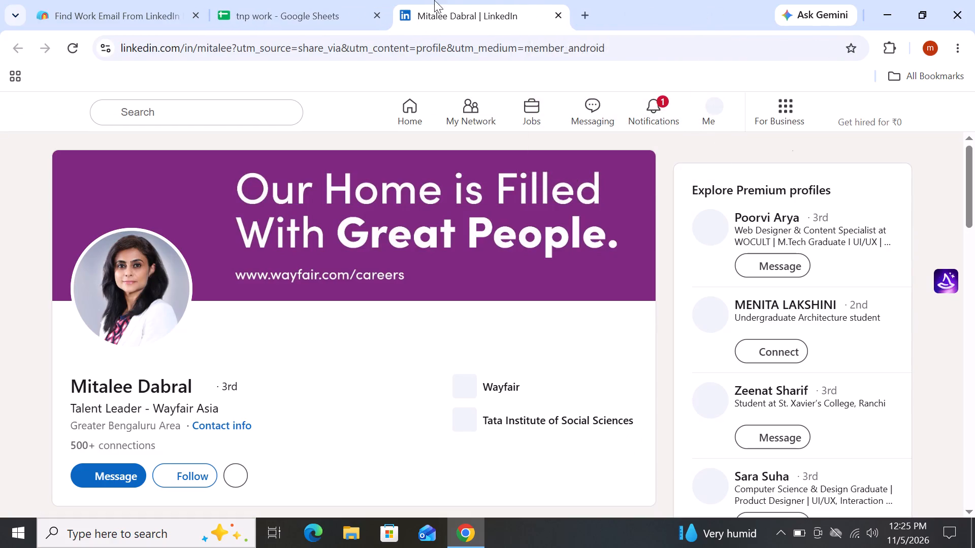
scroll(280, 383, down, 11)
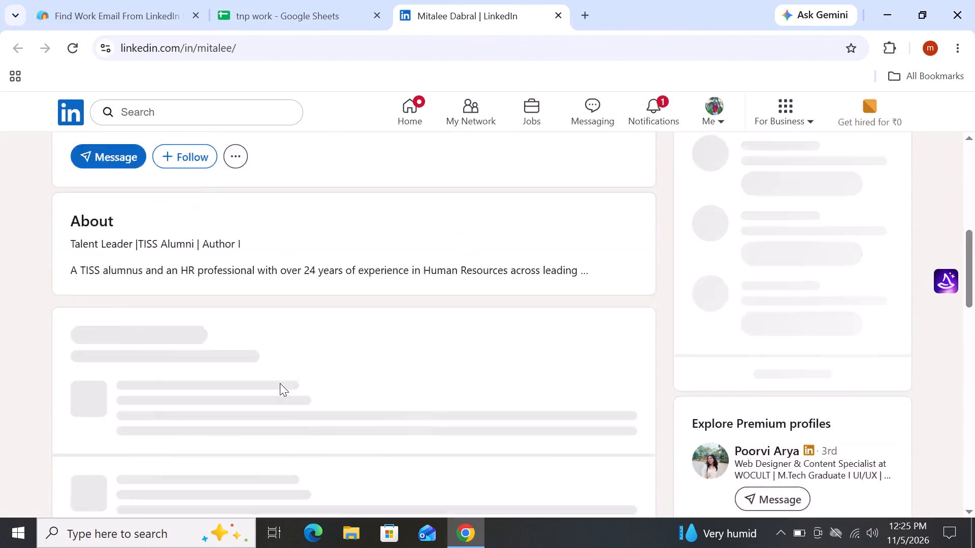
scroll(280, 383, down, 2)
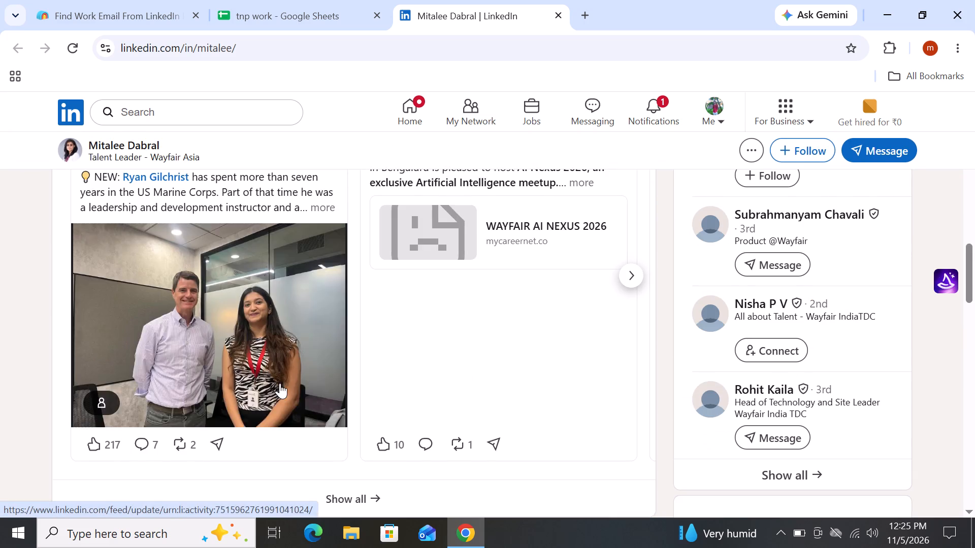
scroll(280, 383, down, 2)
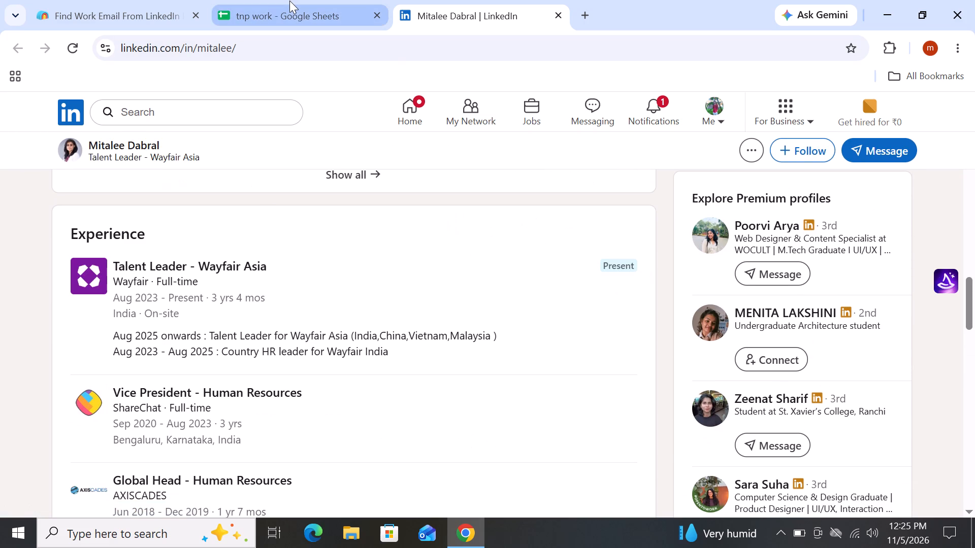
scroll(191, 377, up, 11)
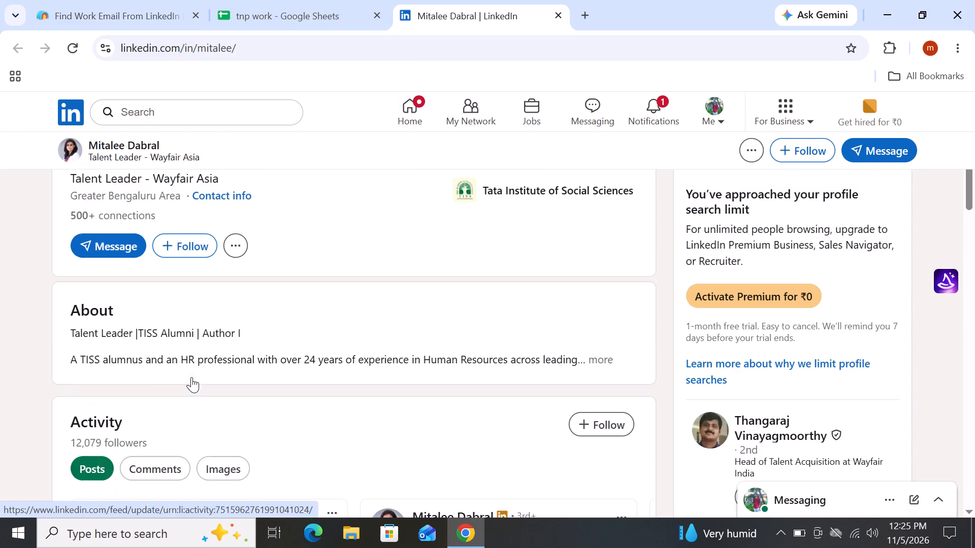
scroll(191, 377, up, 3)
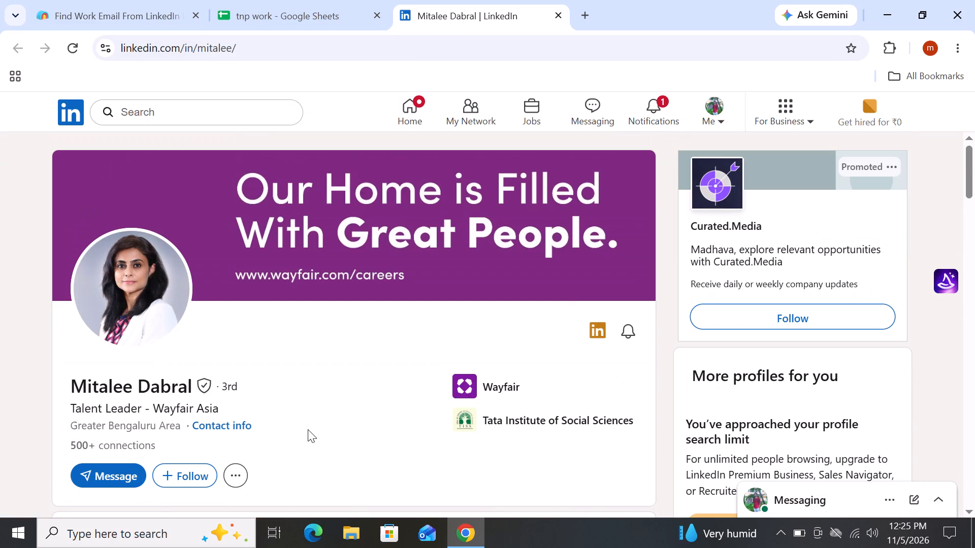
click(328, 7)
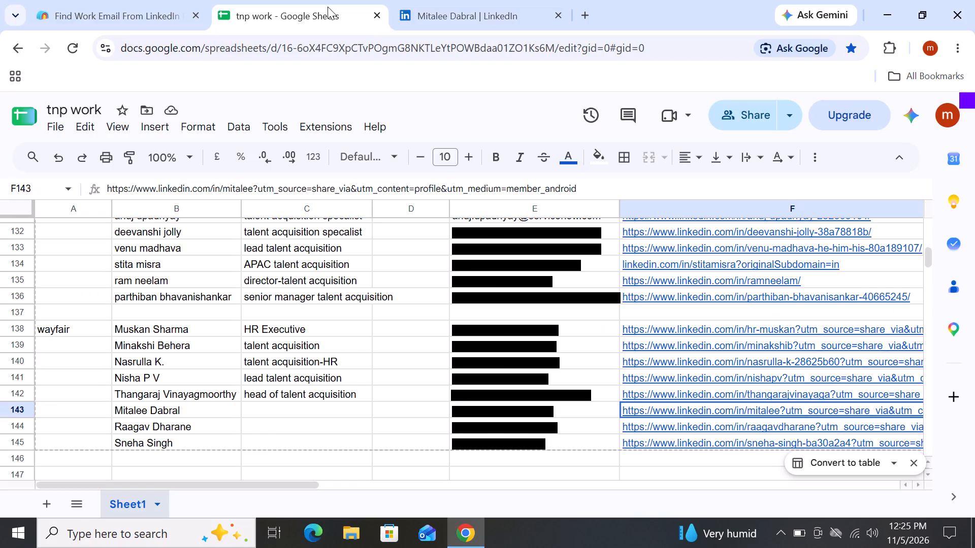
click(292, 409)
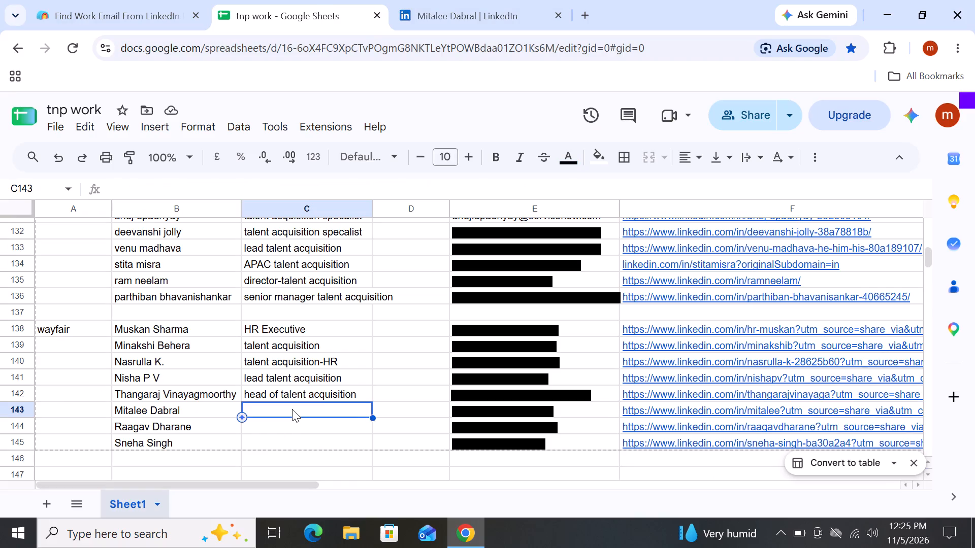
text(talent leader)
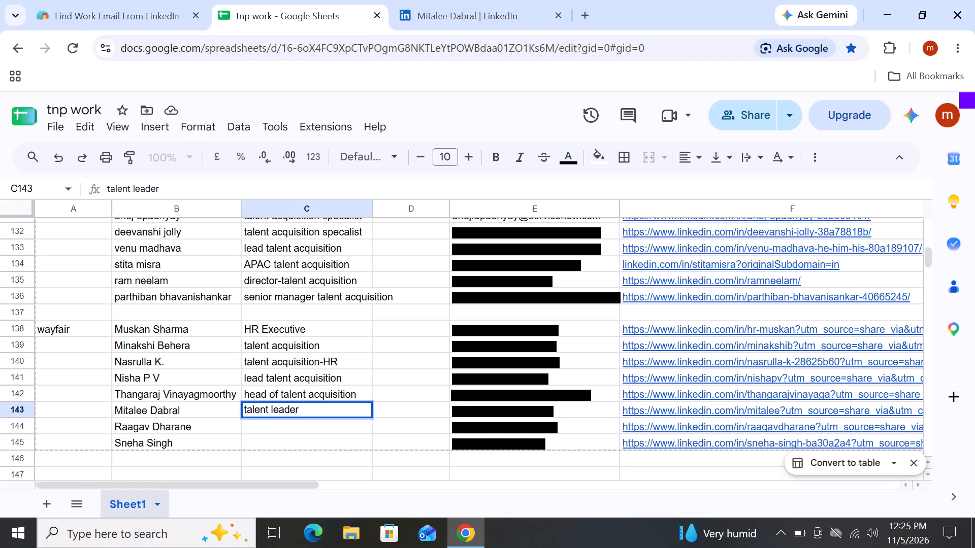
Enter talent operations in cell C144 from the row 144 contact's linked LinkedIn profile, and check it against the profile's Experience section.
click(701, 429)
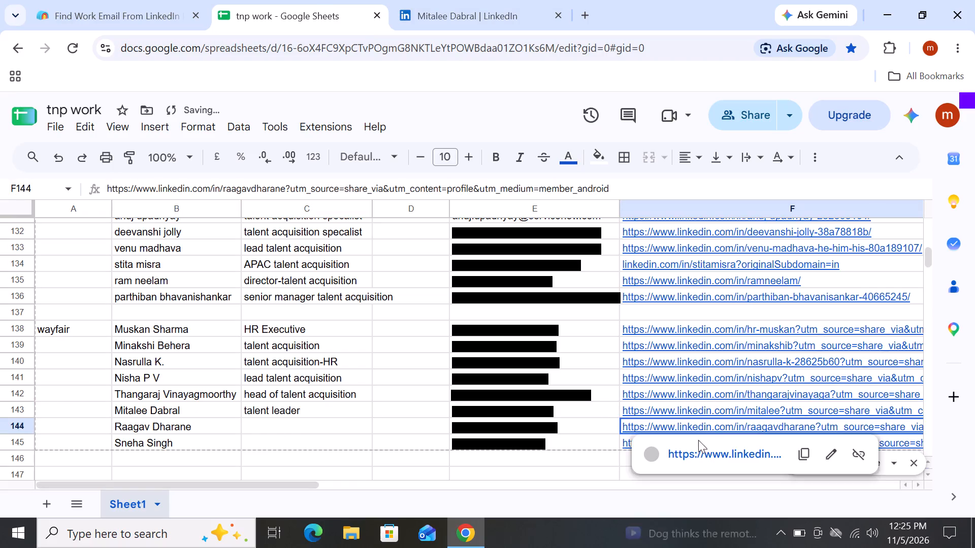
click(702, 457)
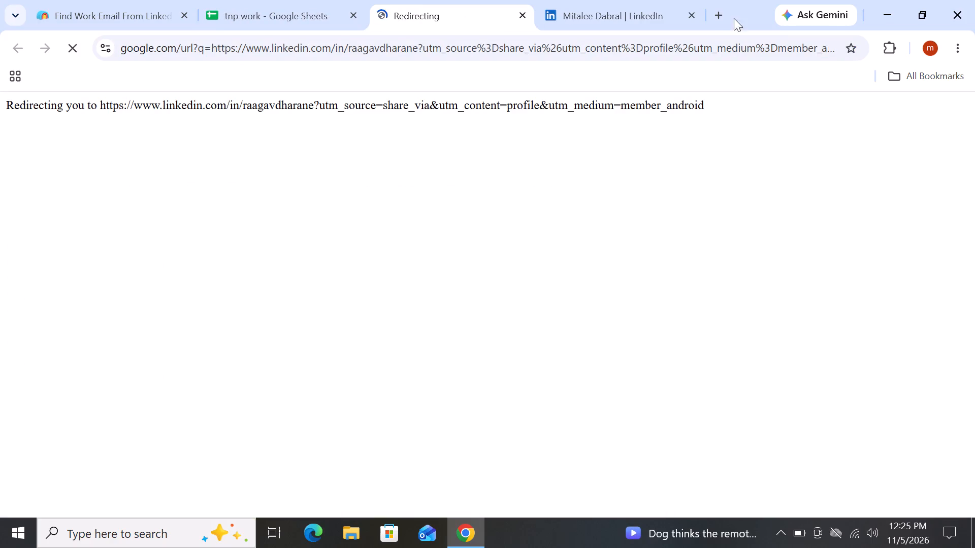
click(692, 19)
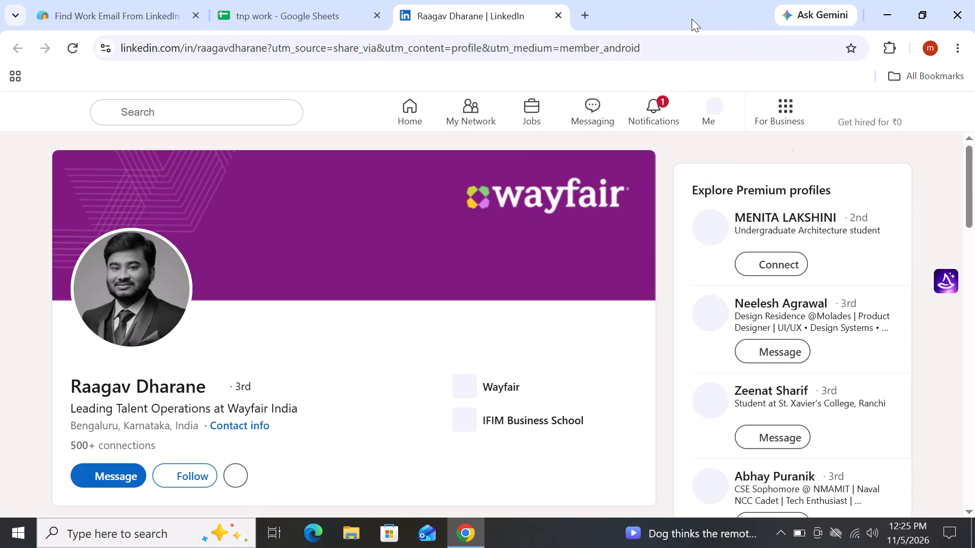
click(347, 0)
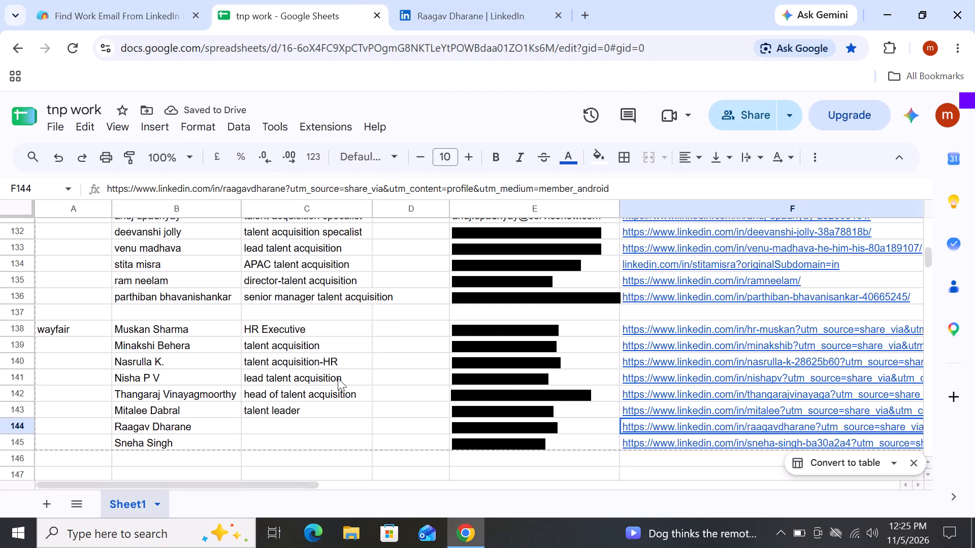
click(292, 427)
text(talent operations)
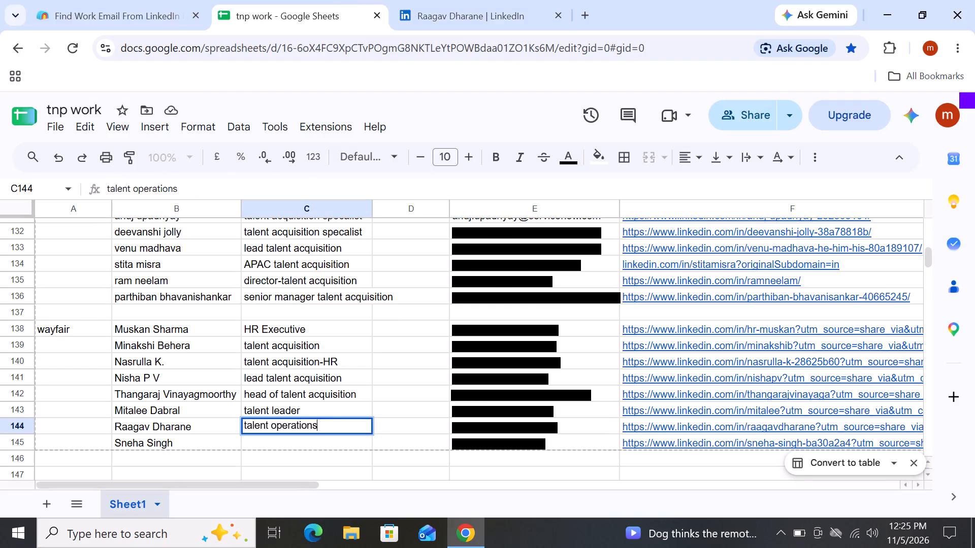
click(475, 3)
scroll(329, 476, down, 1)
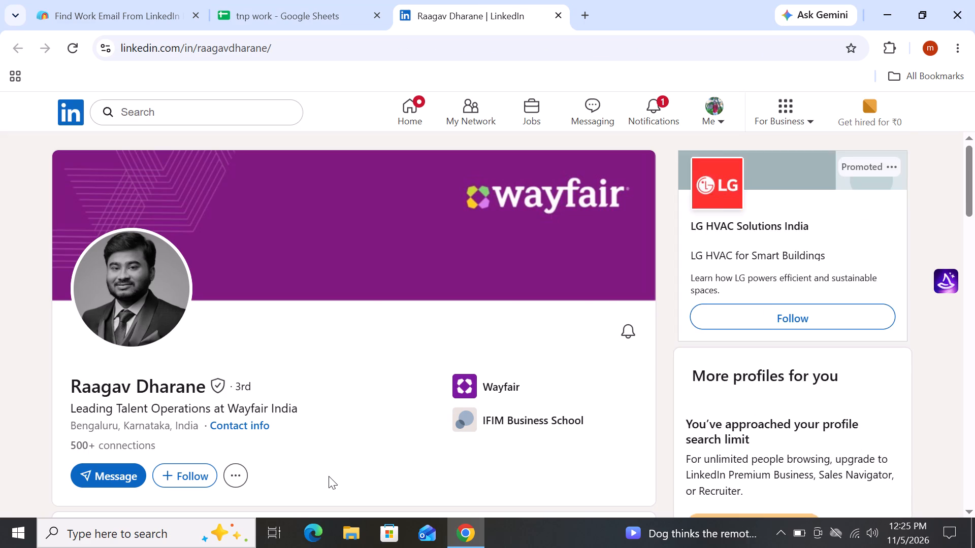
scroll(329, 476, down, 8)
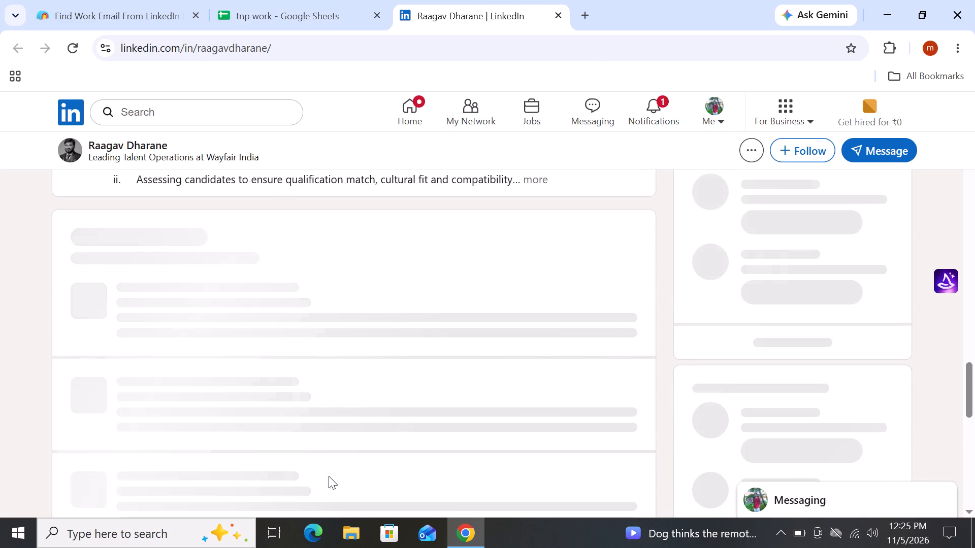
scroll(329, 476, up, 3)
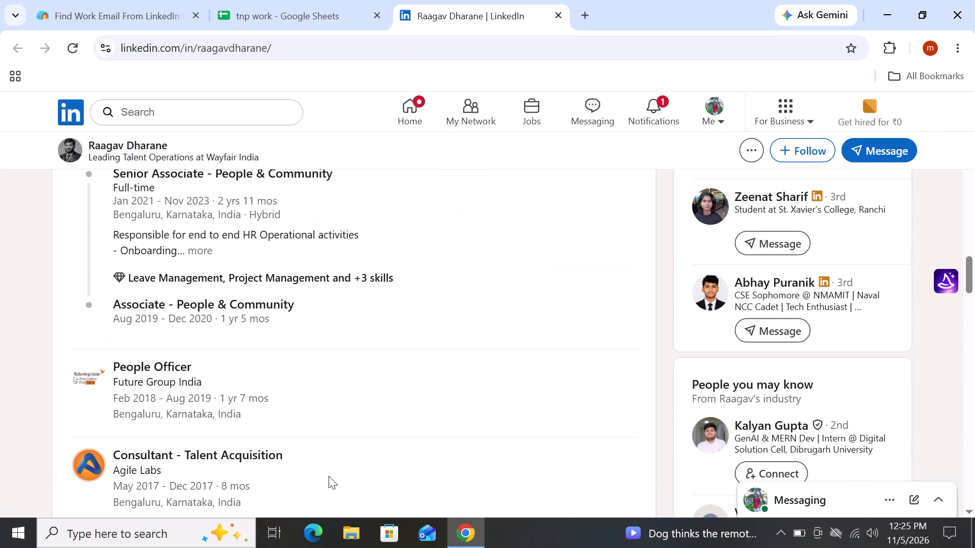
scroll(329, 476, up, 3)
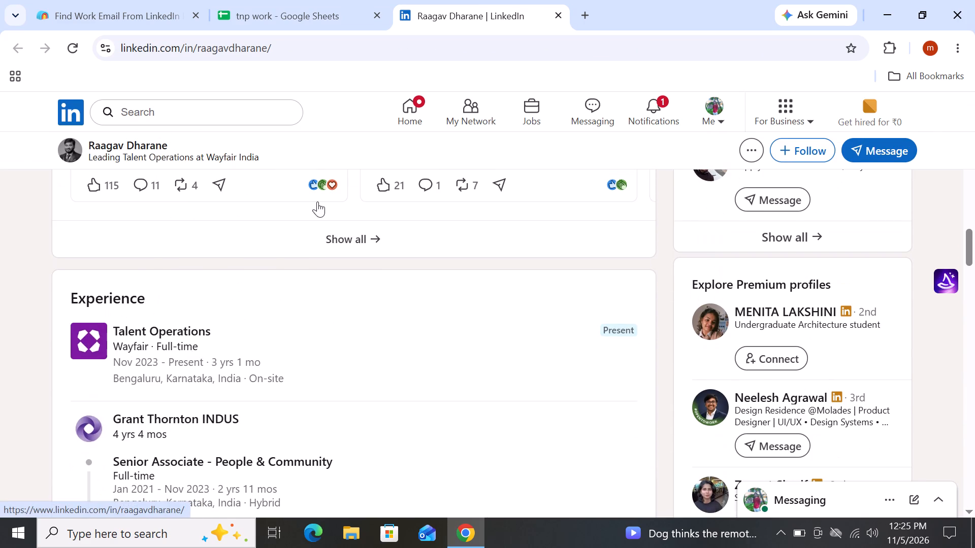
click(292, 3)
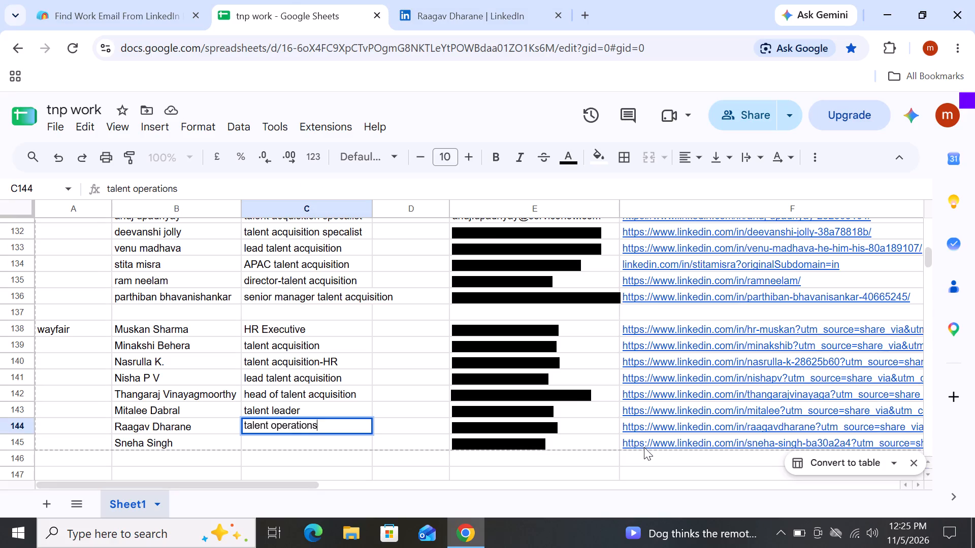
Look up the row 145 contact's title on their linked LinkedIn profile and enter only HR in cell C145, removing the autocompleted Executive.
click(644, 447)
click(686, 426)
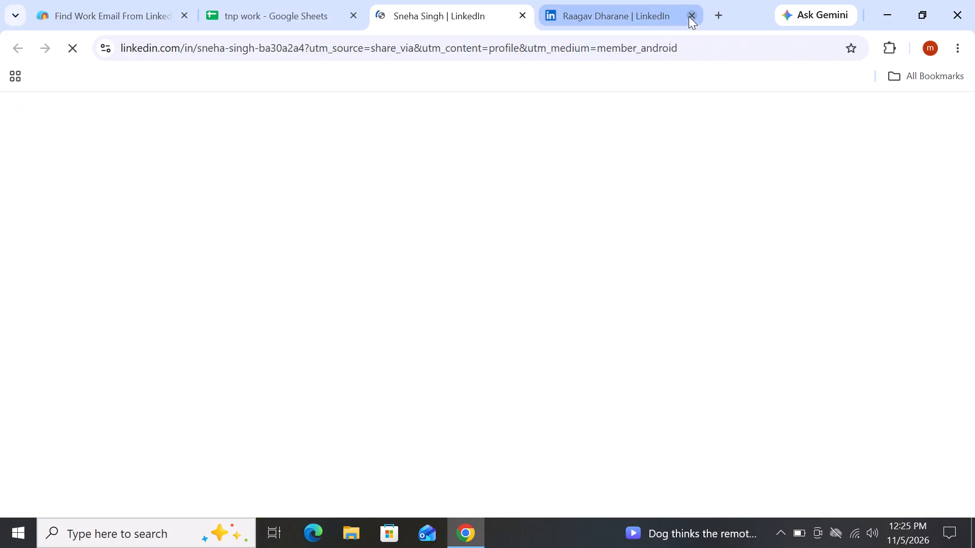
click(689, 16)
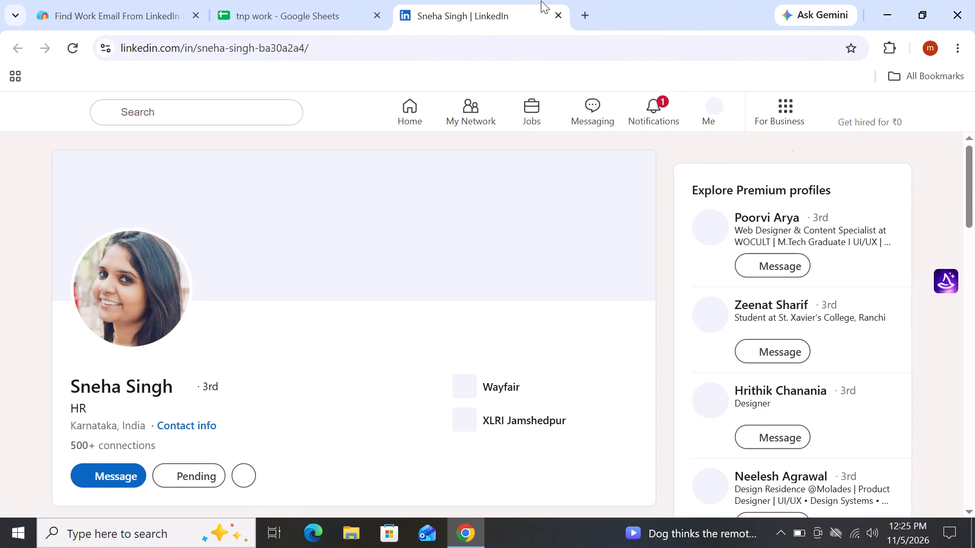
click(553, 16)
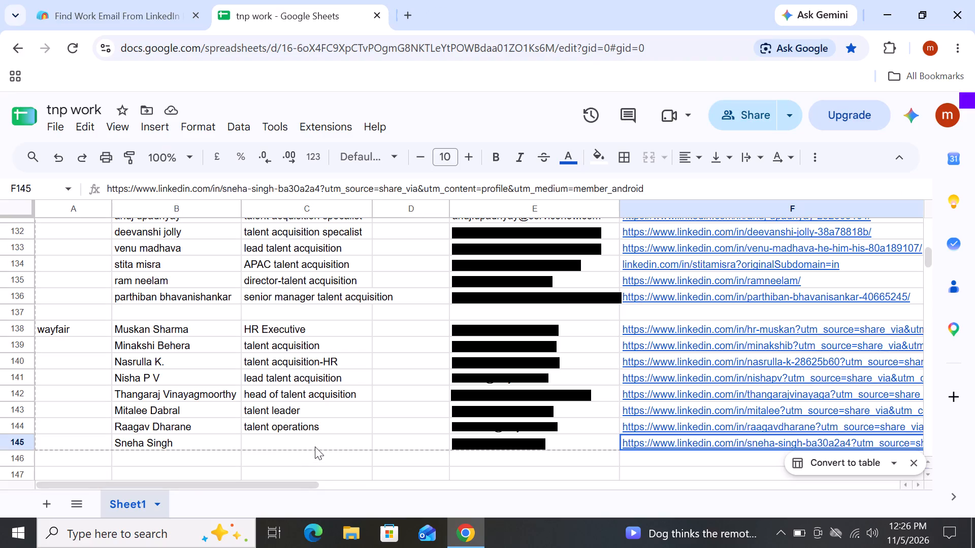
click(315, 447)
text(HR)
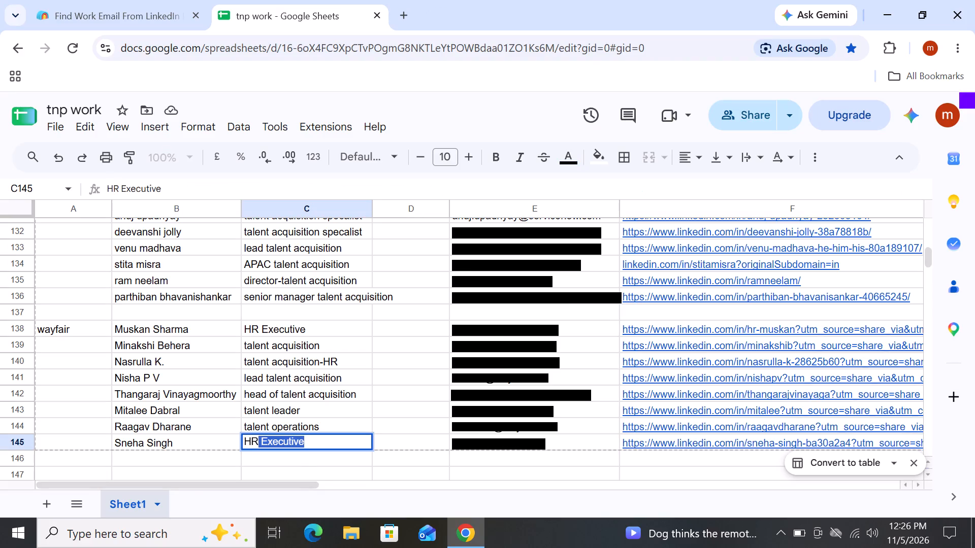
click(330, 464)
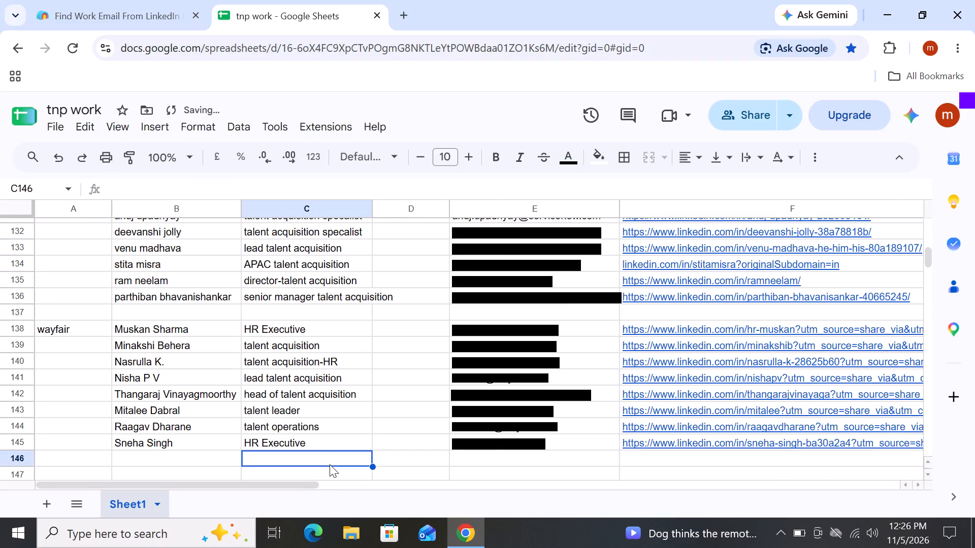
double_click(331, 444)
key(BackSpace)
key(BackSpace)
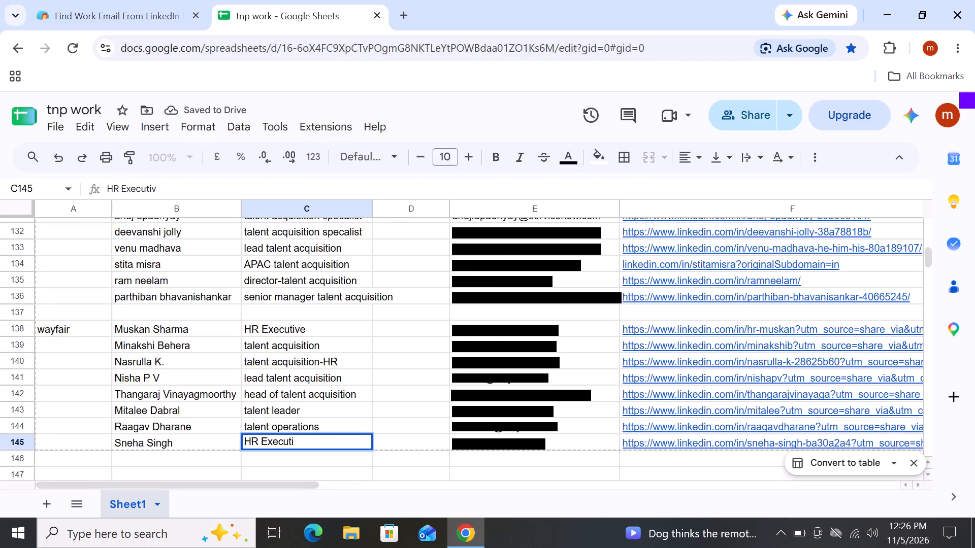
key(BackSpace)
key(BackSpace)
key(BackSpace)
key(BackSpace)
key(BackSpace)
key(BackSpace)
key(BackSpace)
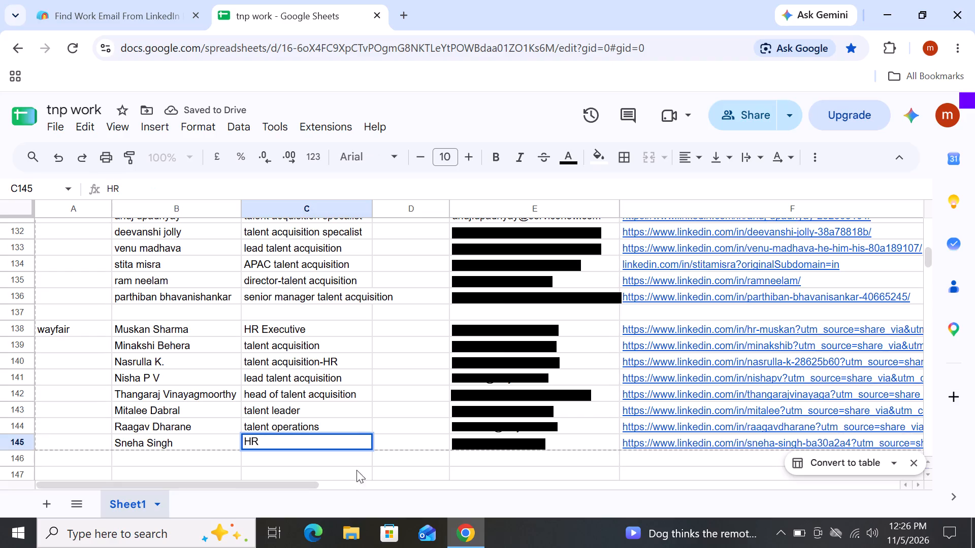
click(361, 466)
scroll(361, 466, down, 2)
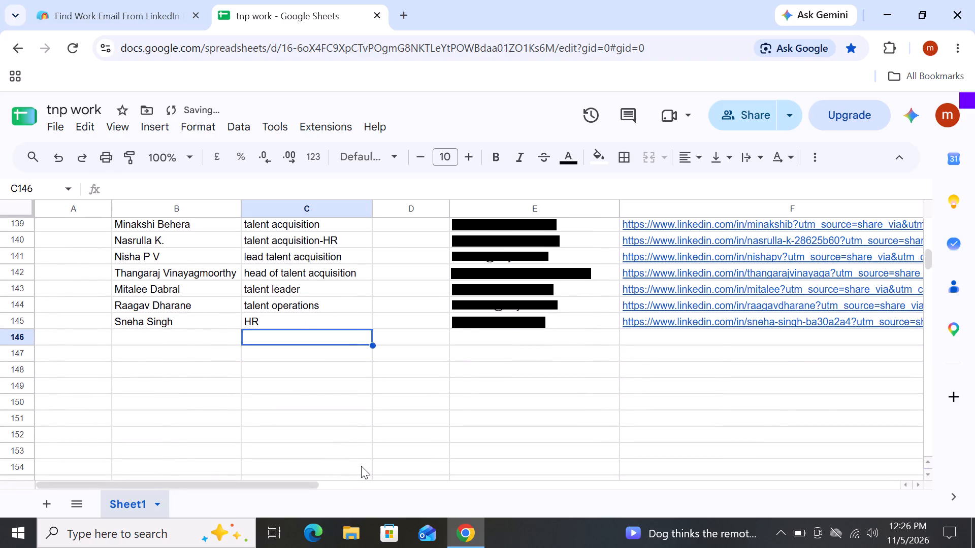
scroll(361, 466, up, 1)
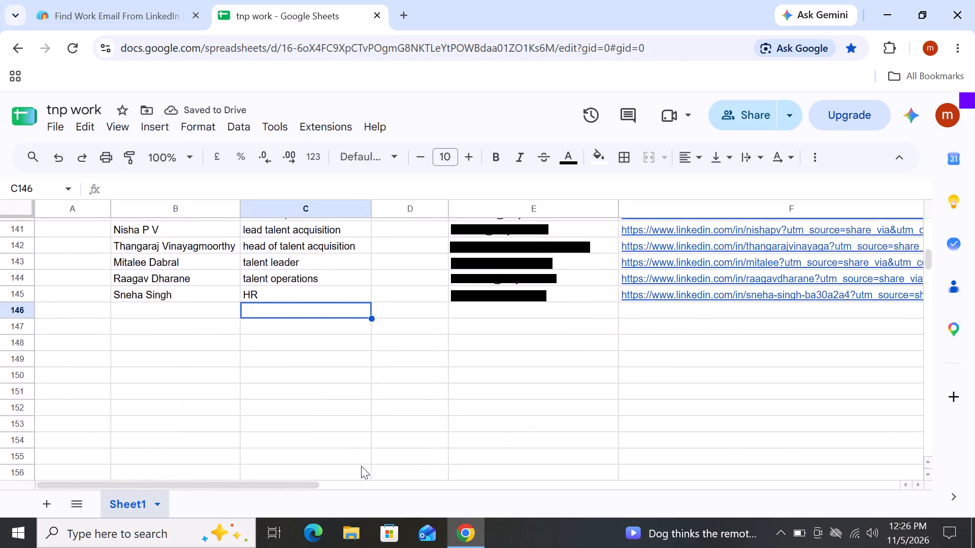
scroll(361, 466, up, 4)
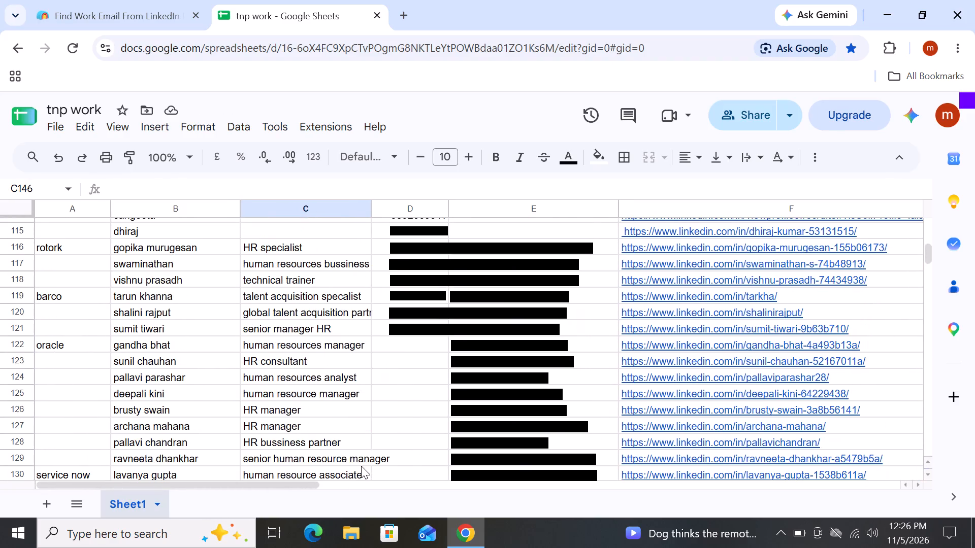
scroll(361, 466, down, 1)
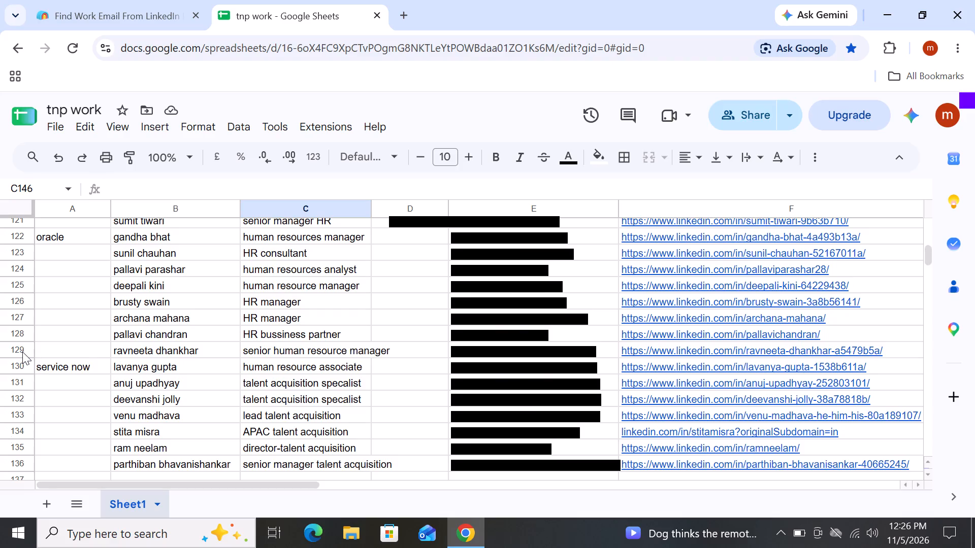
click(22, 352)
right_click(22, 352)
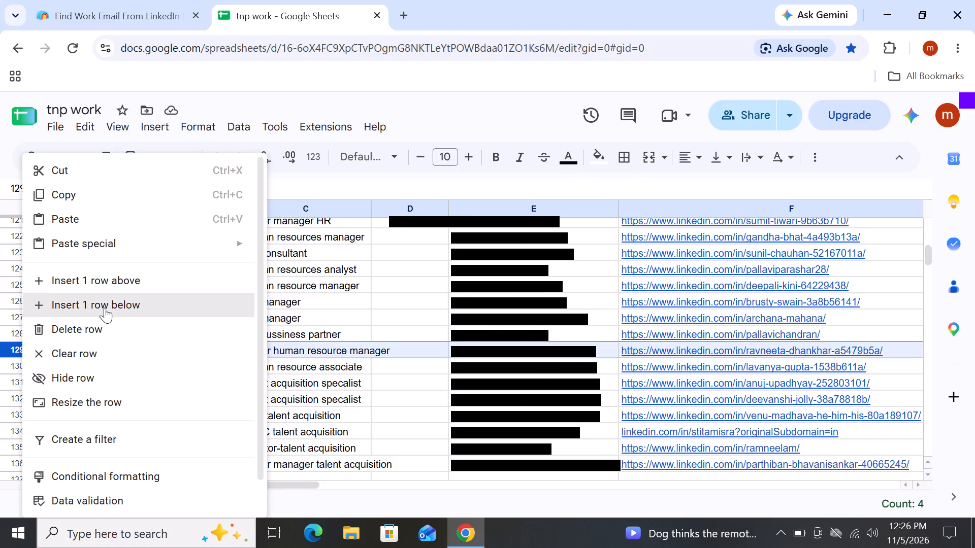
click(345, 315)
Select the oracle contacts' block of cells, starting from the company label in A122 and extending across the name and job title columns.
scroll(345, 315, right, 1)
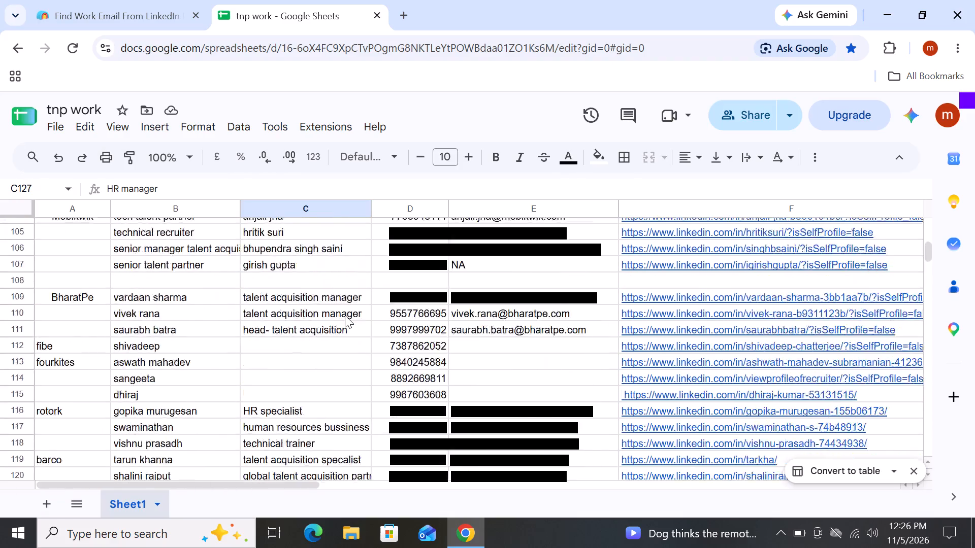
scroll(345, 315, up, 12)
scroll(345, 315, down, 13)
scroll(345, 315, up, 1)
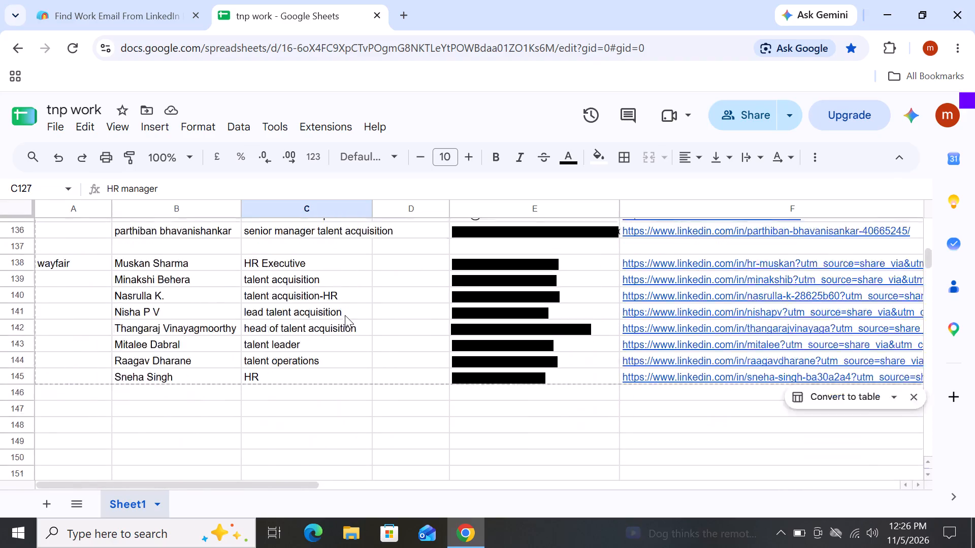
scroll(345, 315, up, 2)
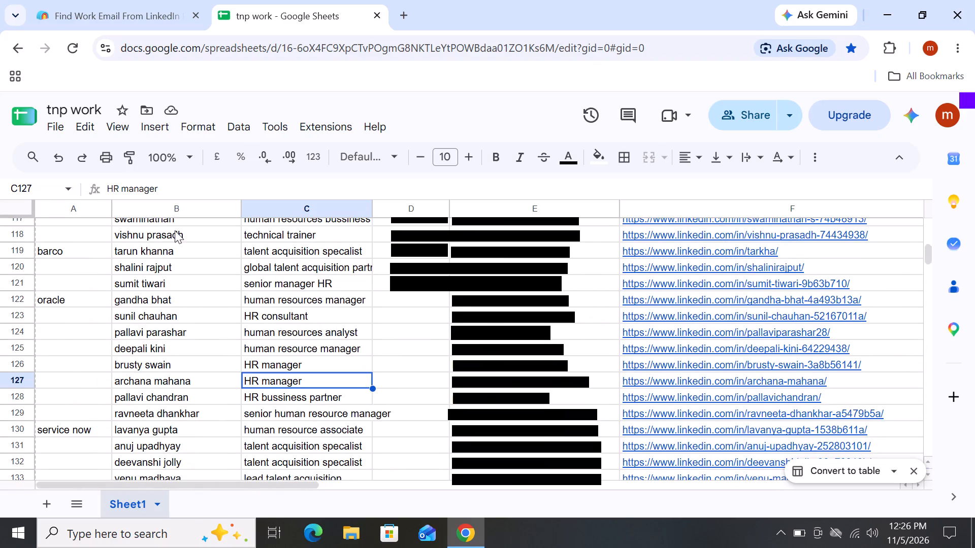
click(58, 298)
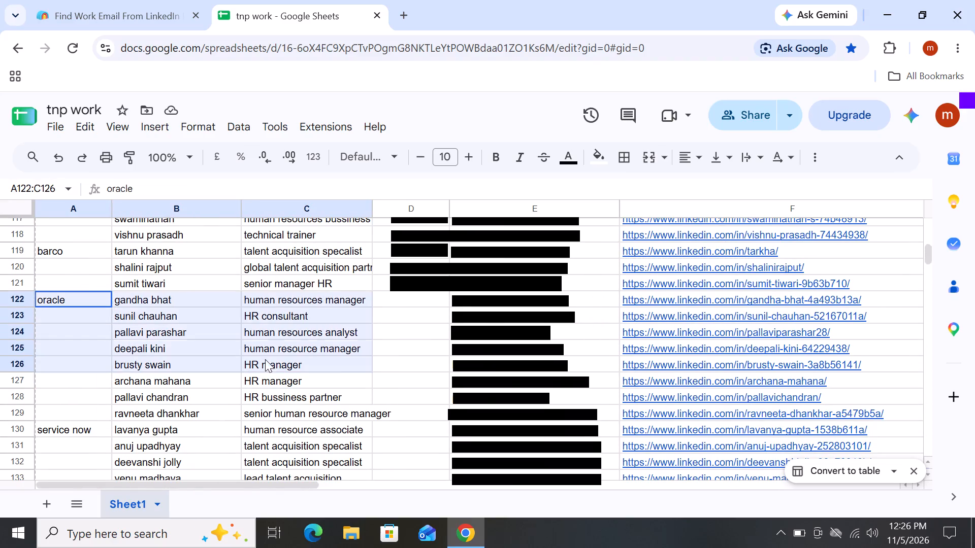
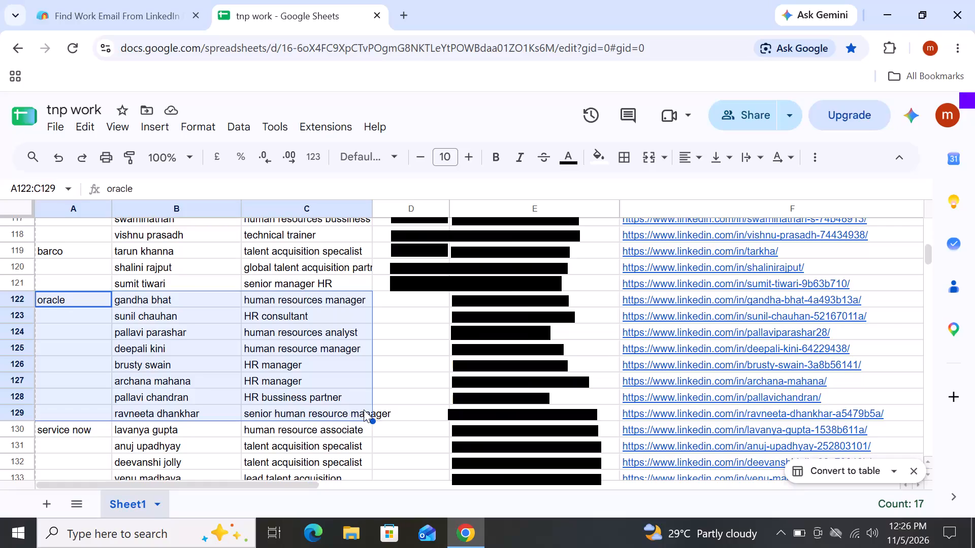
Copy the selected oracle contacts block A122:C129 with company, names and job titles.
key(ctrl+c)
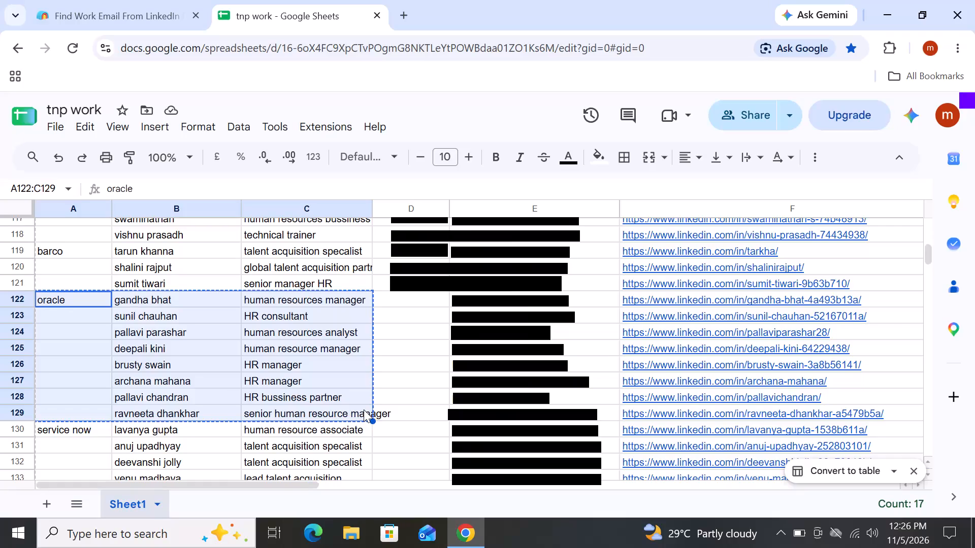
Minimise the browser and switch to the WhatsApp desktop app by searching for whats and opening it.
click(882, 19)
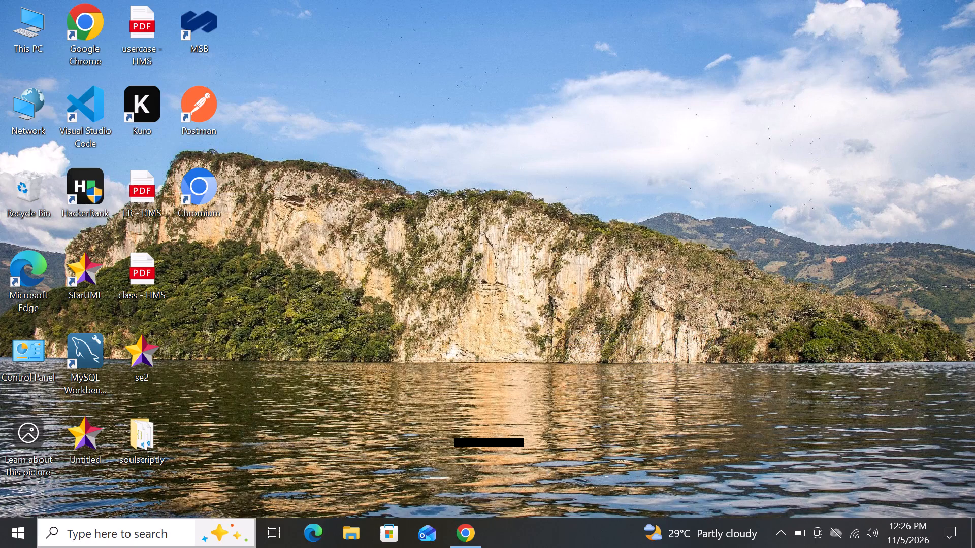
click(103, 547)
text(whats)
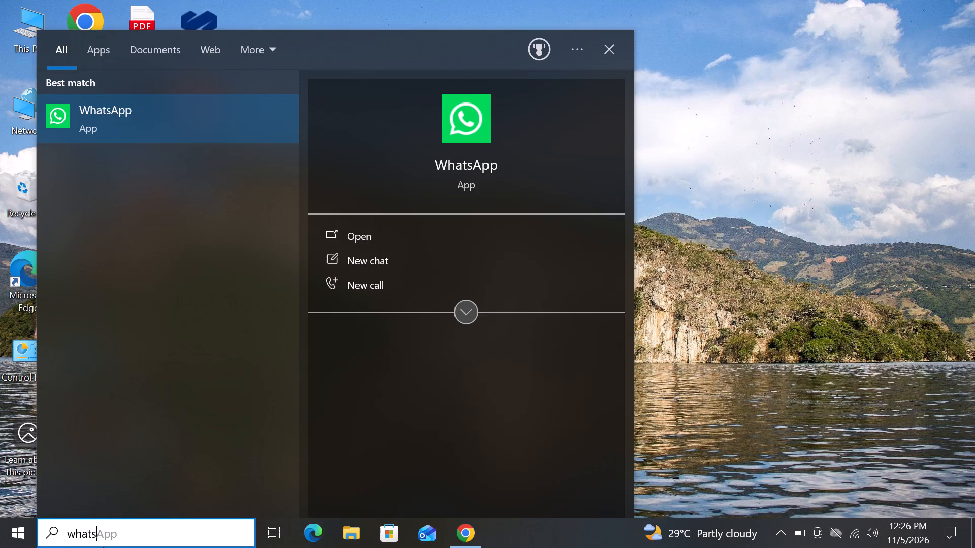
click(384, 234)
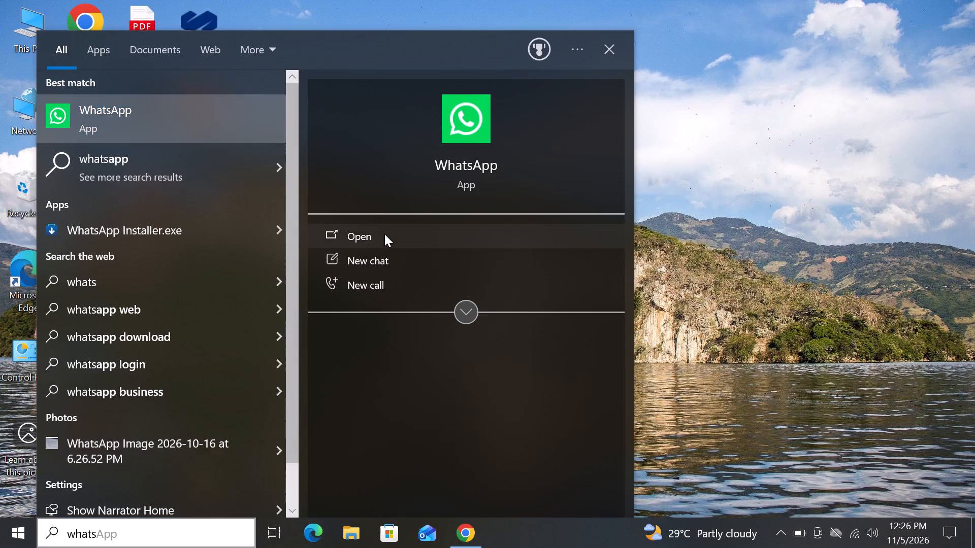
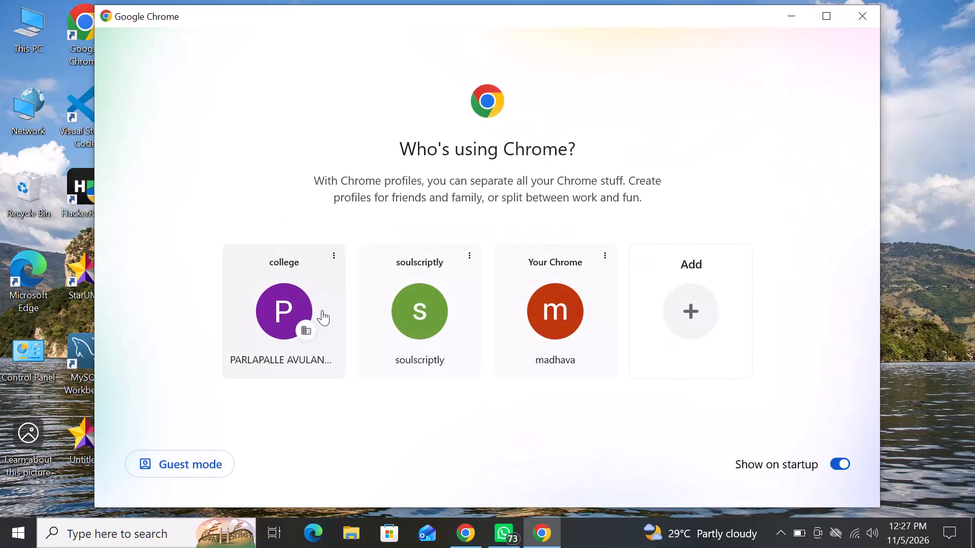
Open a Chrome window with the college profile.
click(322, 310)
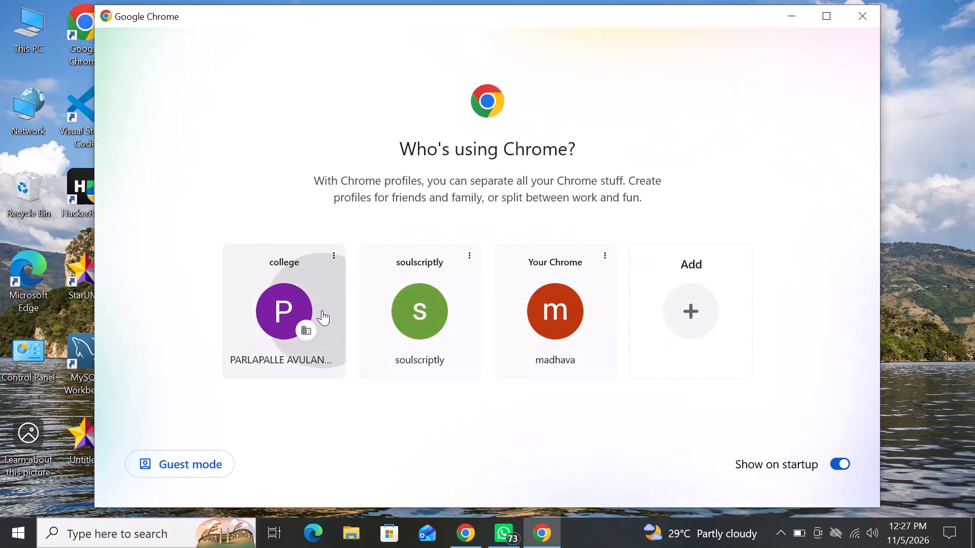
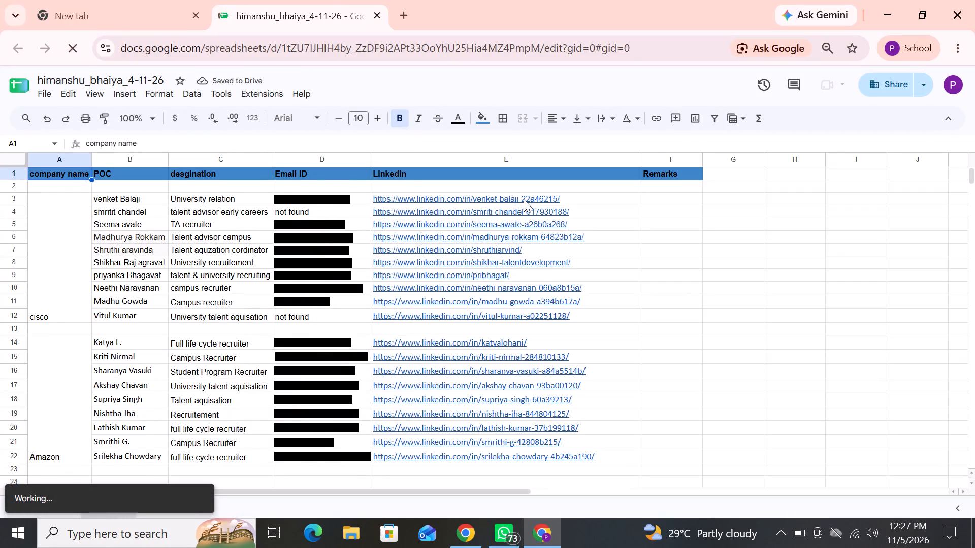
Look over the company contact rows in the himanshu_bhaiya_4-11-26 sheet against the copied oracle block in the tnp work sheet.
scroll(538, 343, right, 1)
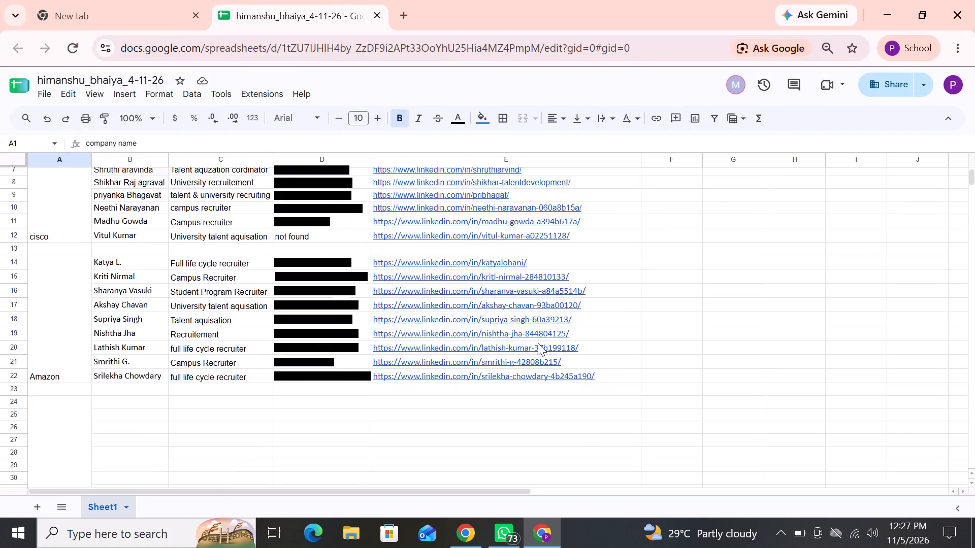
scroll(538, 343, right, 2)
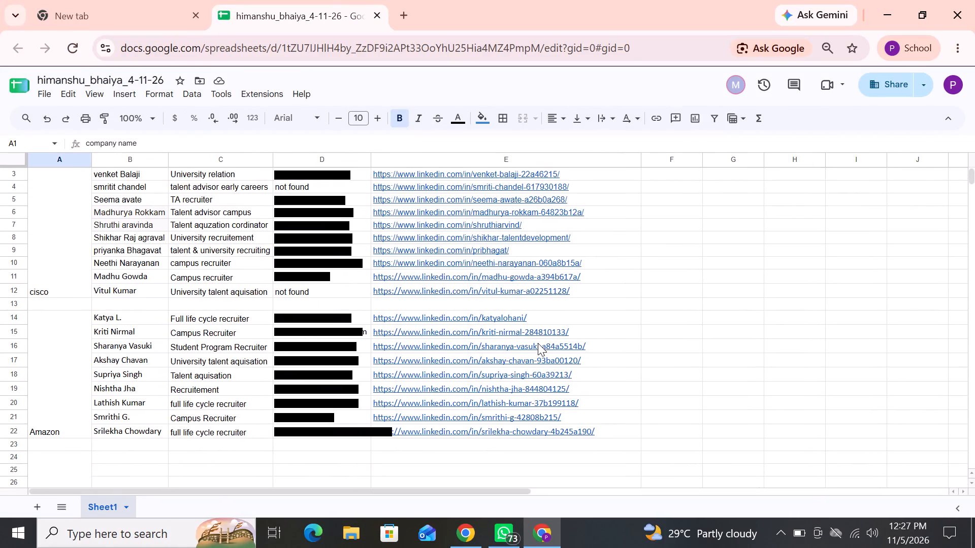
click(476, 533)
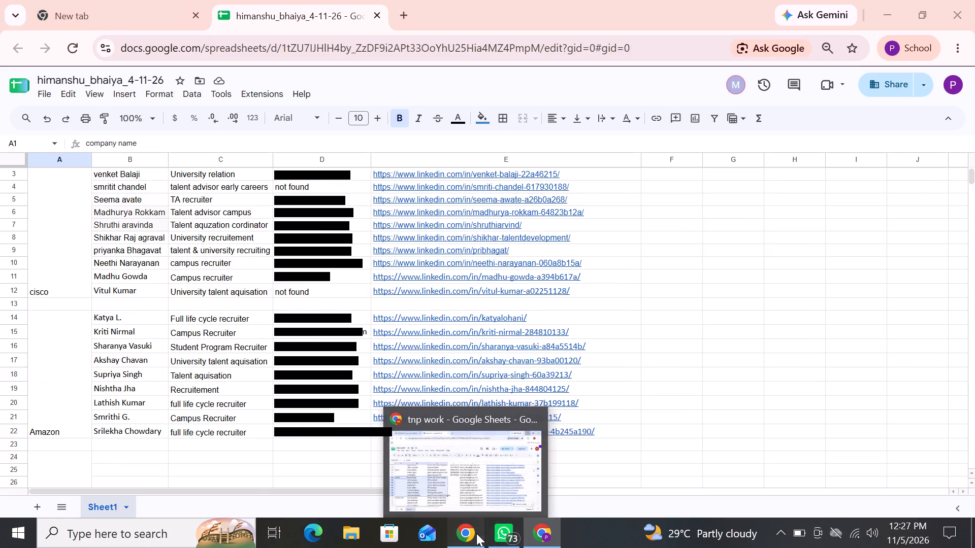
click(546, 537)
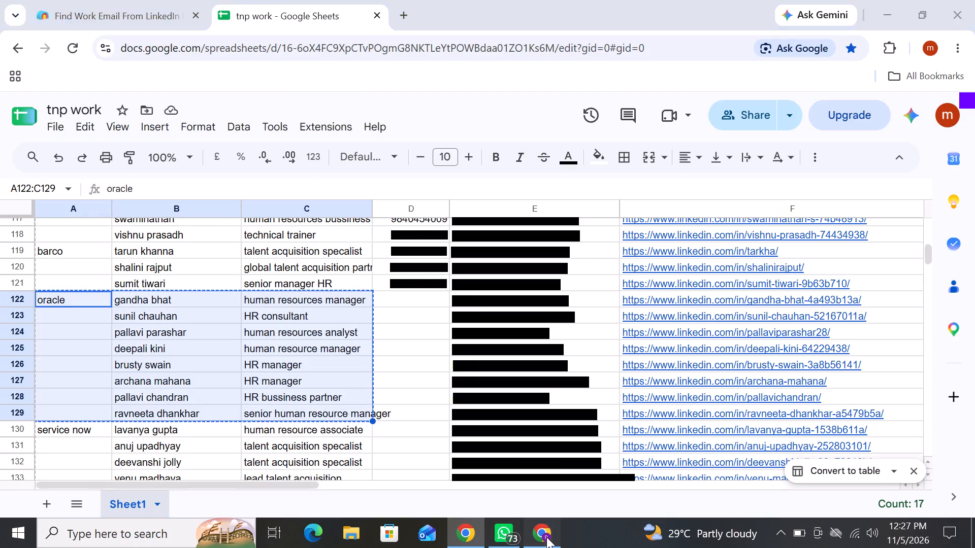
Paste the copied oracle company, name and job title cells into the himanshu_bhaiya_4-11-26 spreadsheet at A97, below the goldman sachs block.
scroll(446, 313, down, 5)
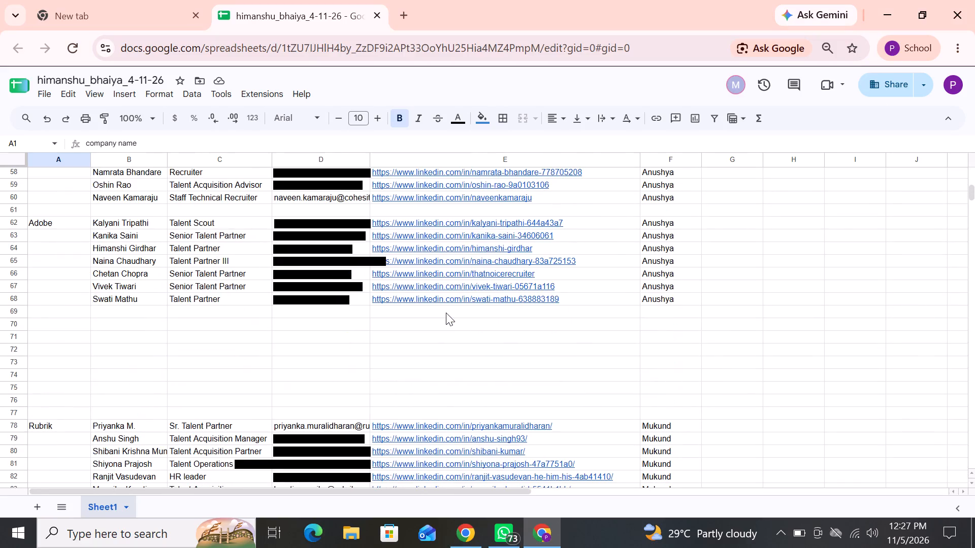
scroll(446, 313, down, 2)
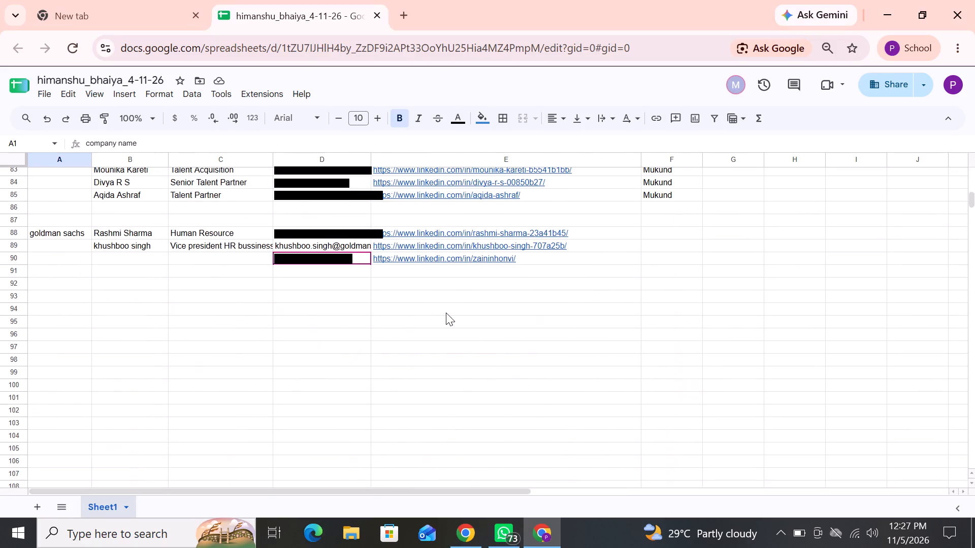
scroll(446, 313, right, 1)
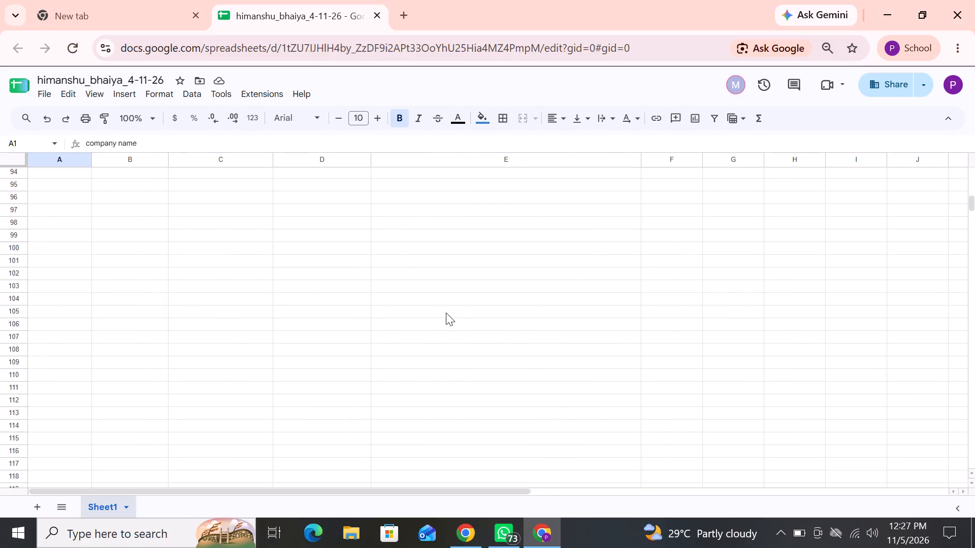
scroll(446, 313, right, 1)
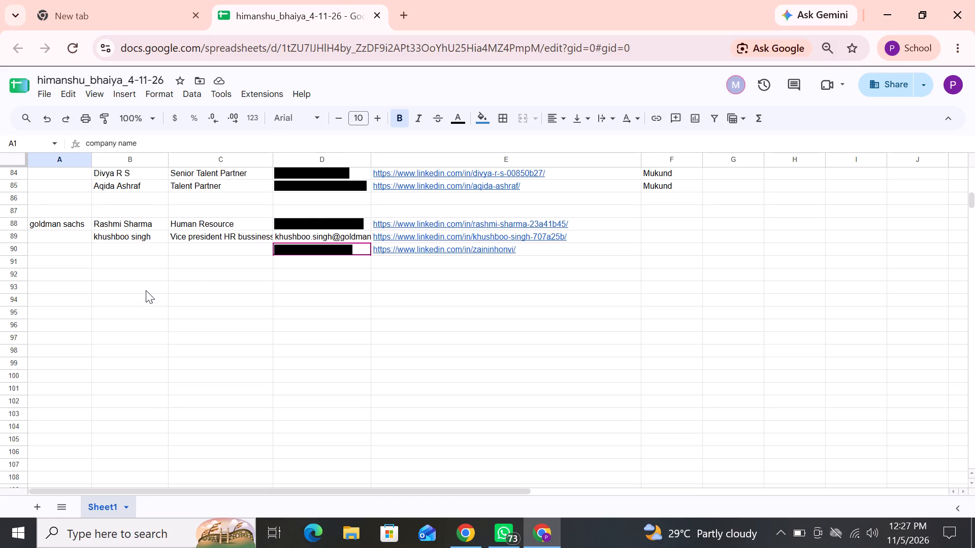
click(150, 328)
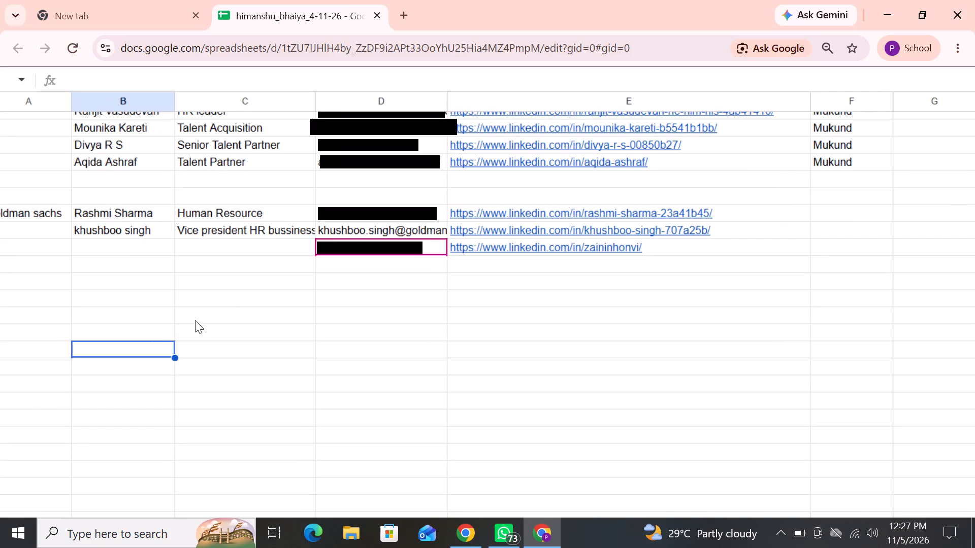
scroll(246, 298, up, 1)
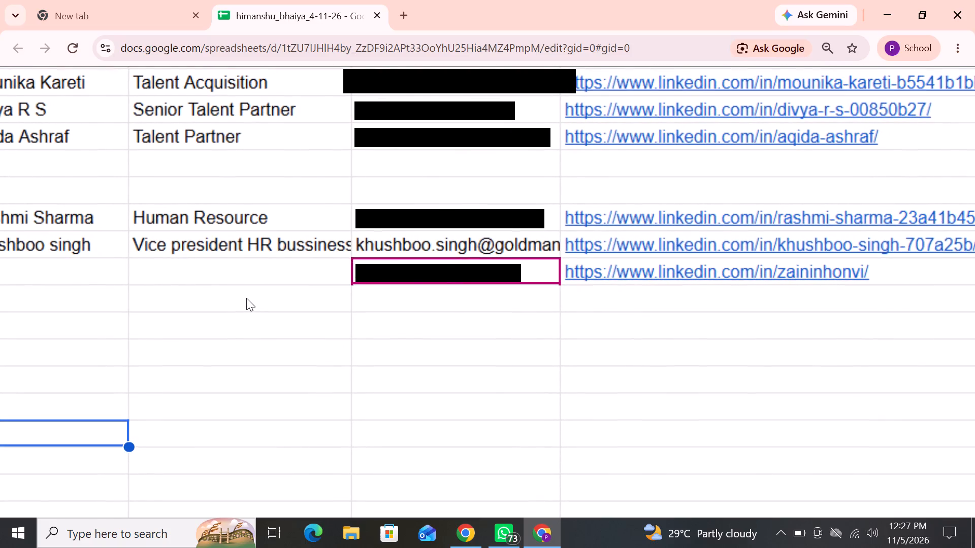
scroll(246, 298, right, 1)
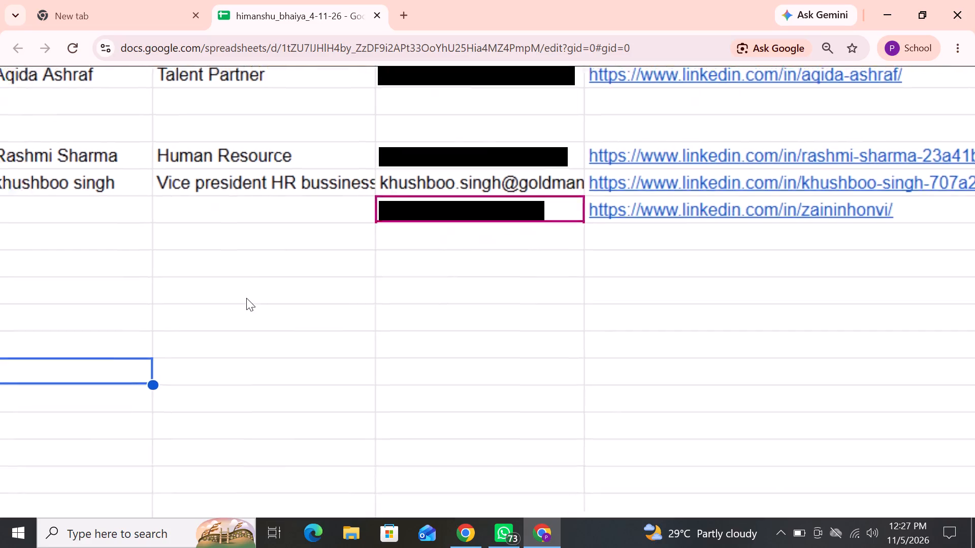
scroll(246, 298, right, 1)
click(234, 226)
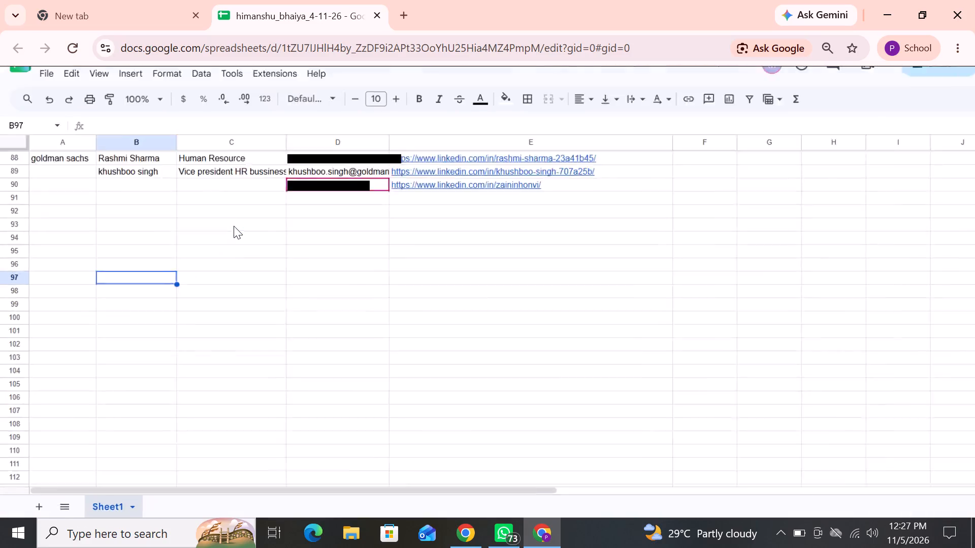
click(68, 254)
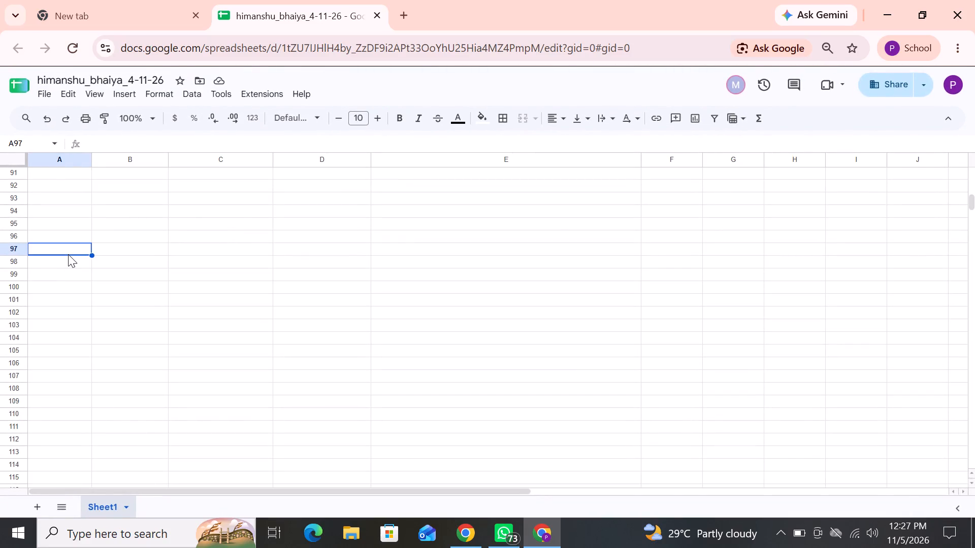
key(ctrl+v)
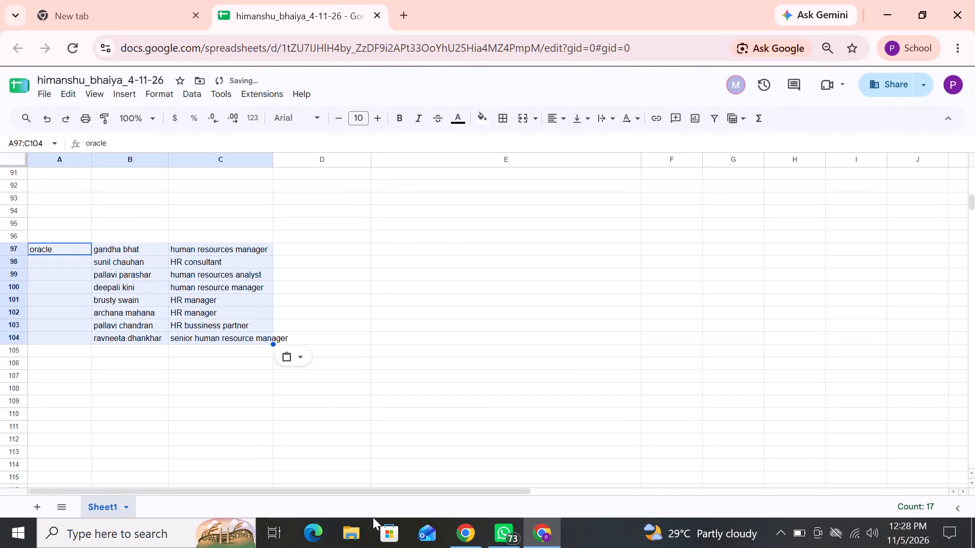
Copy the oracle contacts' emails and LinkedIn links from E122:F129 of tnp work into the himanshu_bhaiya_4-11-26 sheet starting at D97.
click(469, 534)
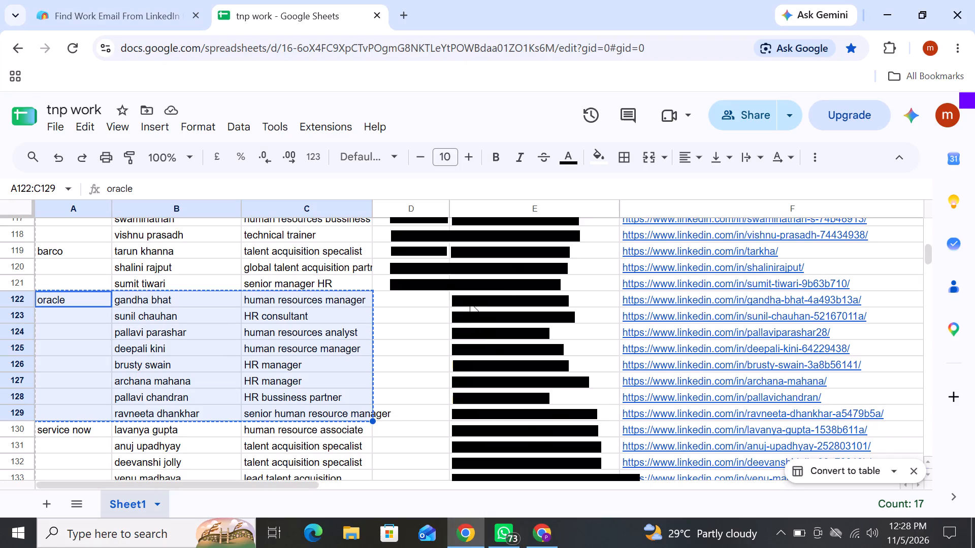
click(469, 303)
drag(469, 303, 553, 413)
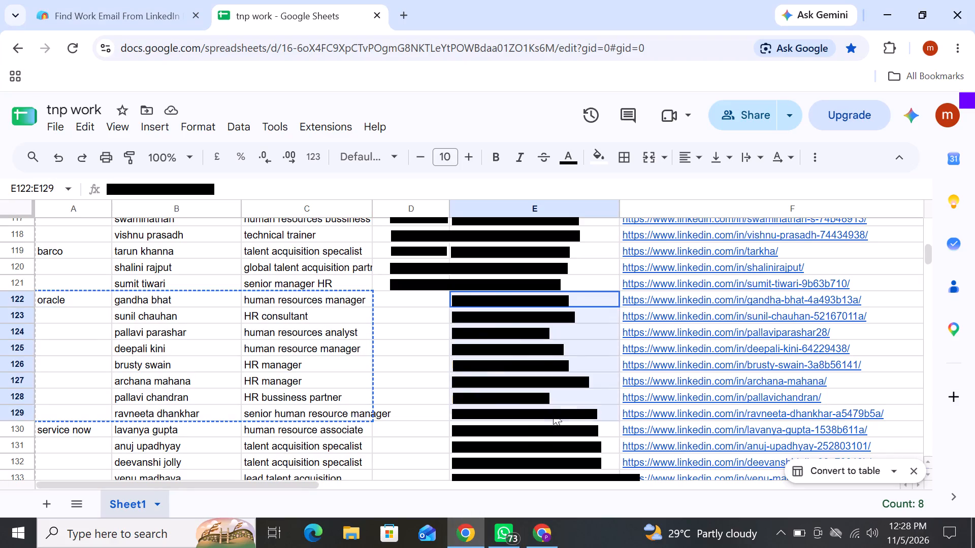
drag(553, 413, 635, 410)
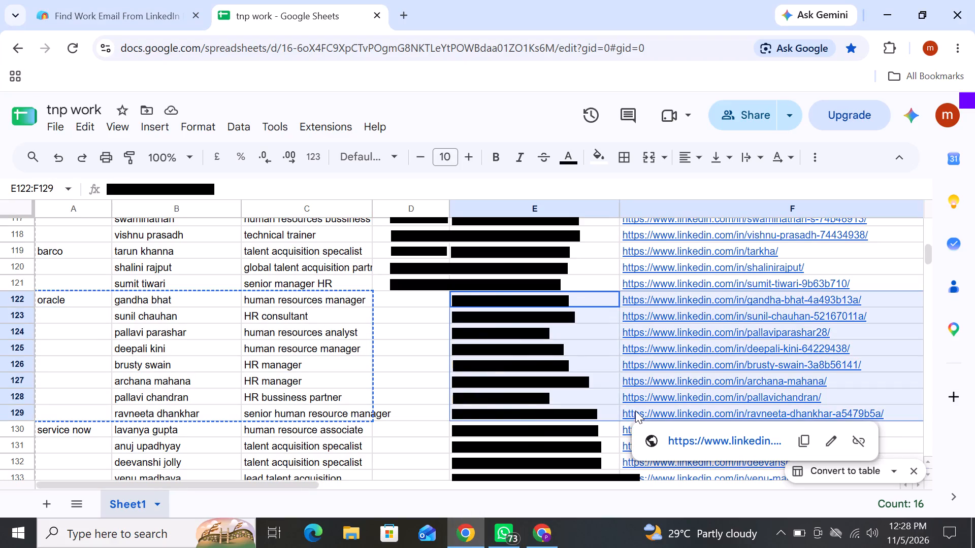
key(ctrl+c)
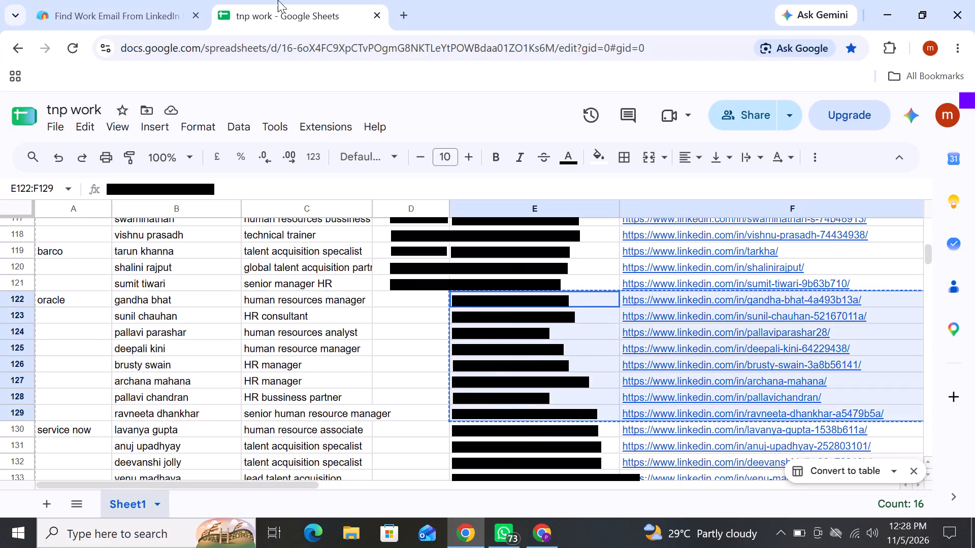
click(537, 537)
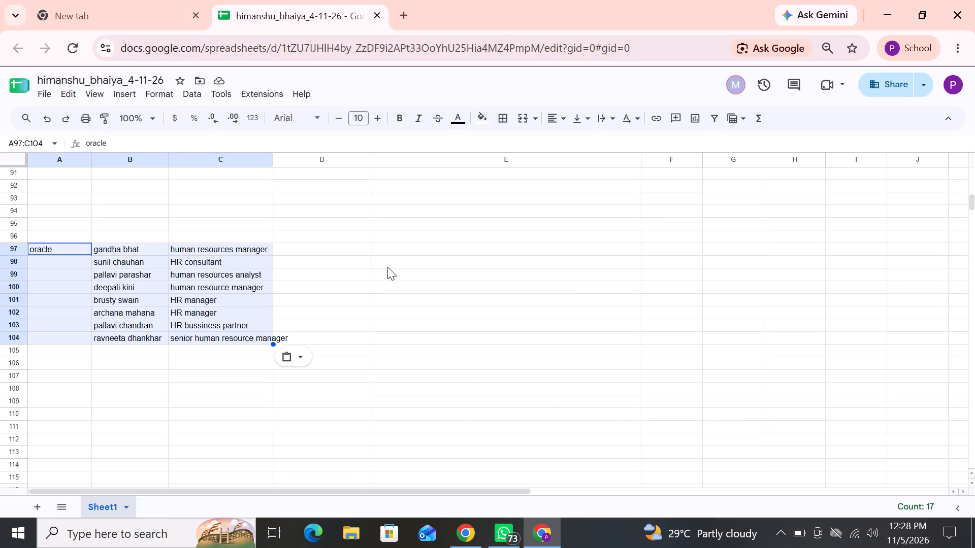
click(347, 253)
key(ctrl+v)
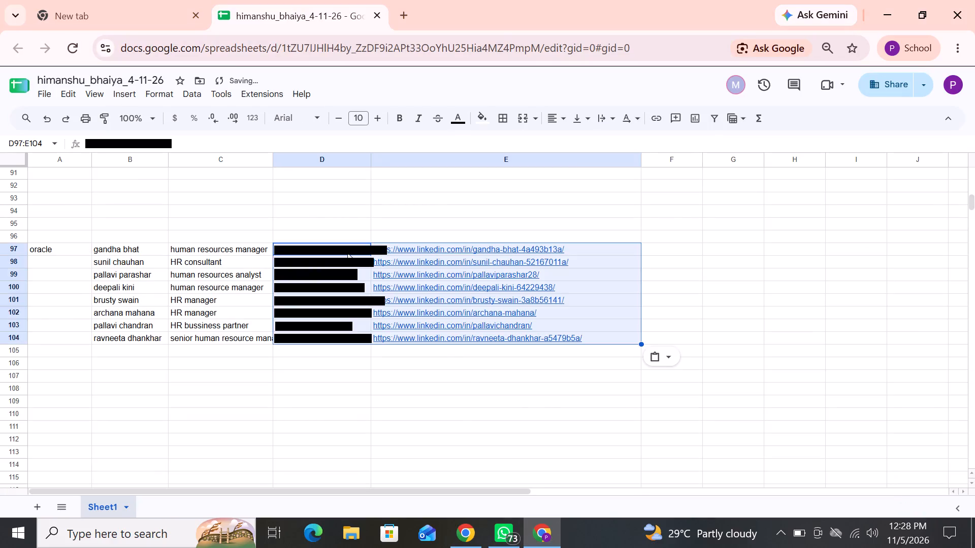
scroll(347, 253, up, 3)
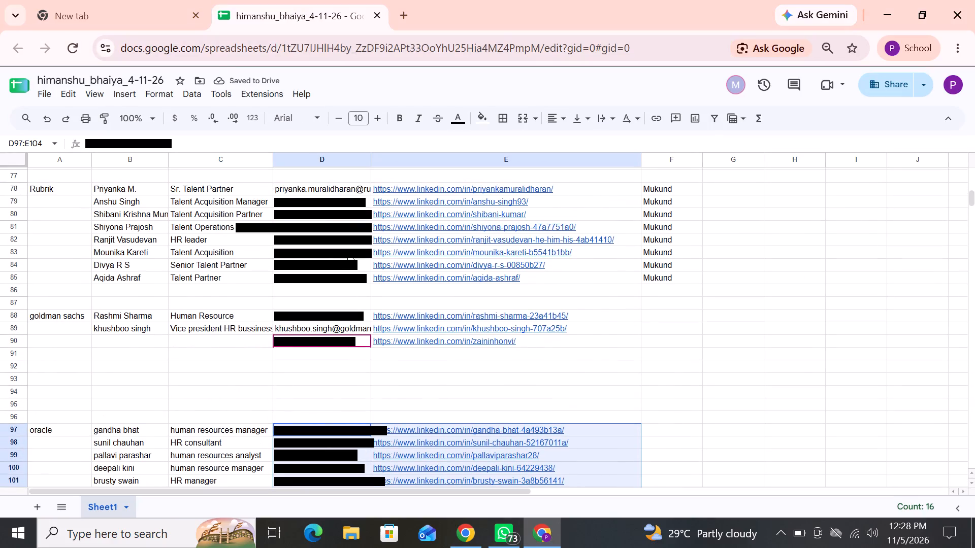
scroll(347, 253, down, 1)
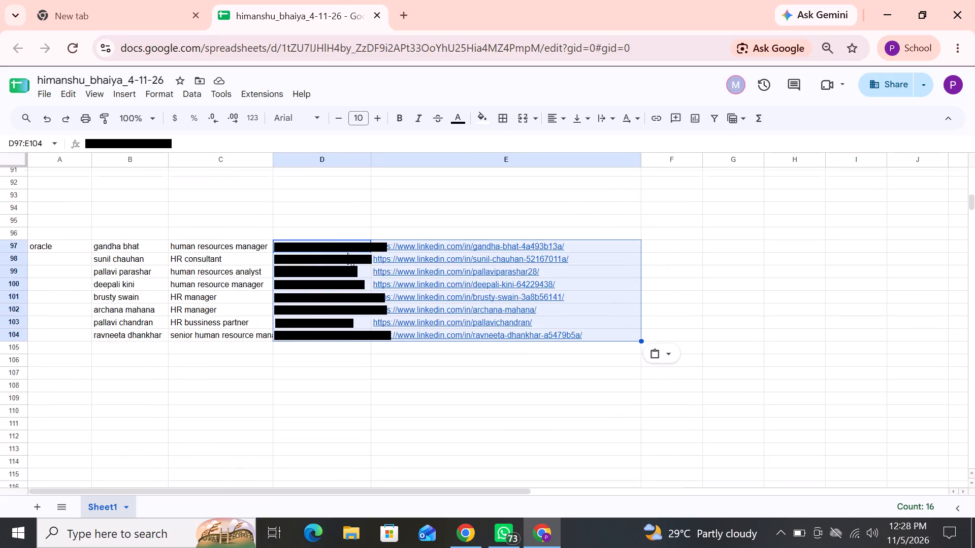
scroll(347, 253, down, 1)
click(404, 373)
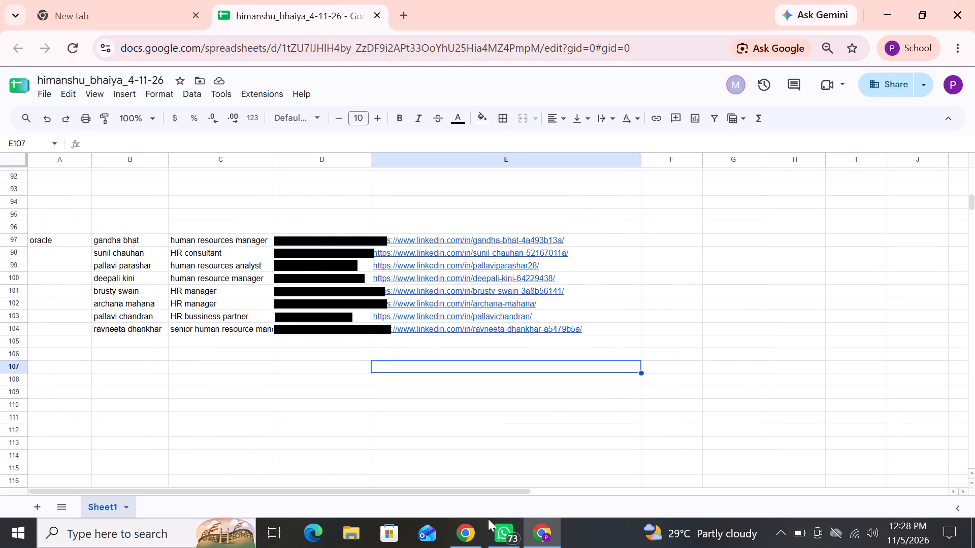
Copy the service now company, name and job title cells A130:C136 from tnp work into the himanshu_bhaiya_4-11-26 sheet at A106.
click(471, 535)
scroll(278, 410, down, 1)
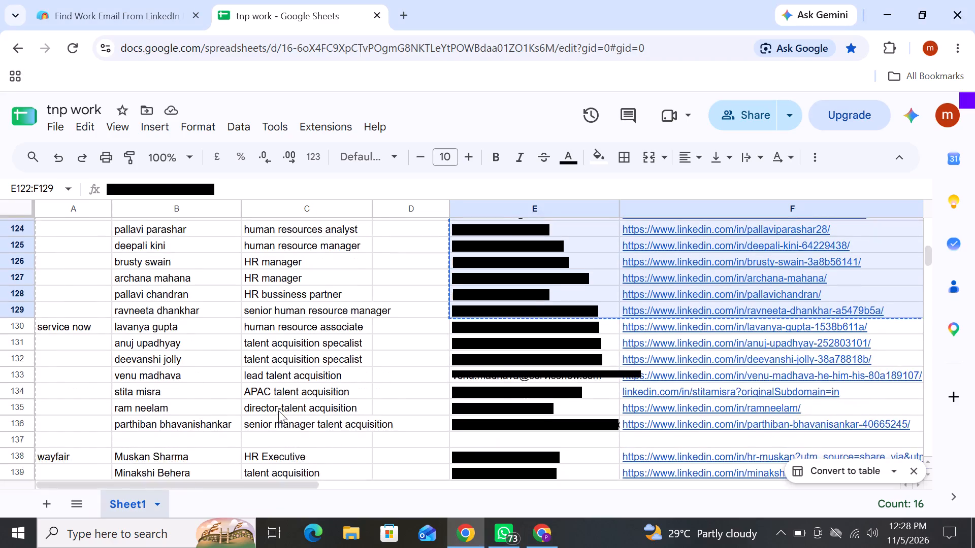
scroll(278, 410, down, 2)
drag(370, 381, 370, 381)
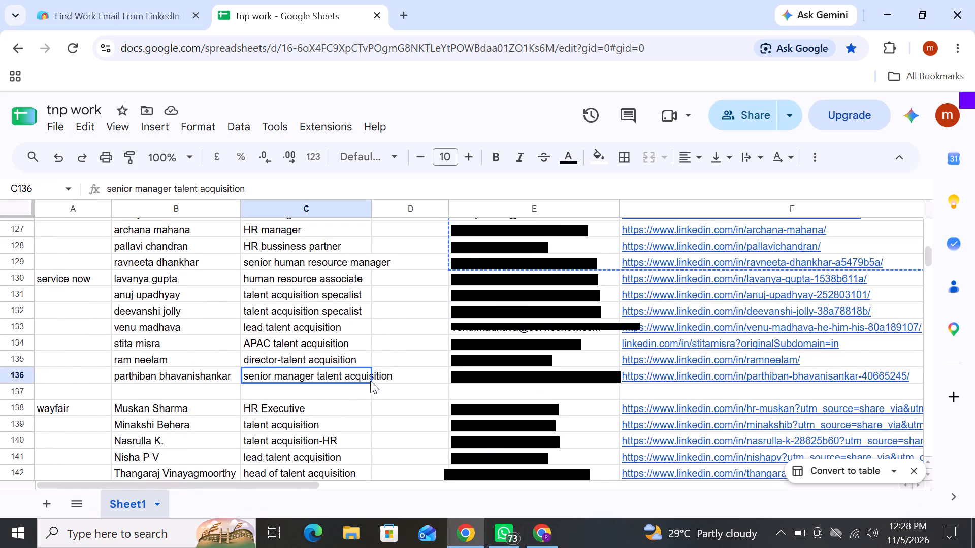
drag(370, 381, 55, 275)
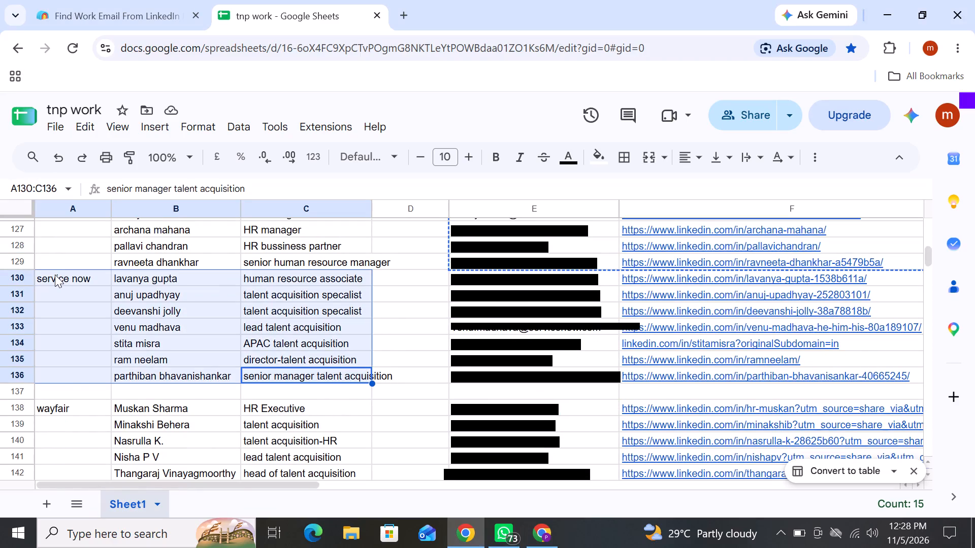
key(ctrl+c)
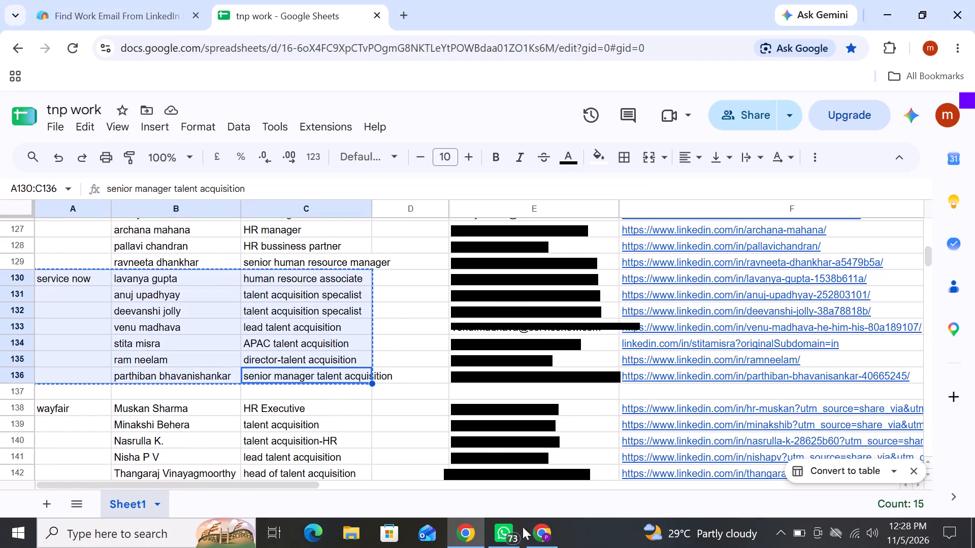
click(536, 547)
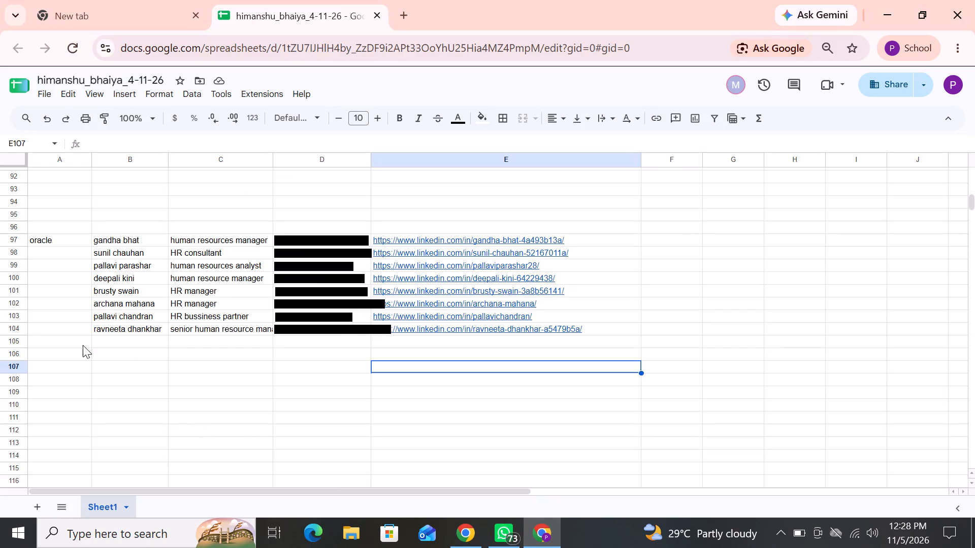
click(73, 355)
key(ctrl+v)
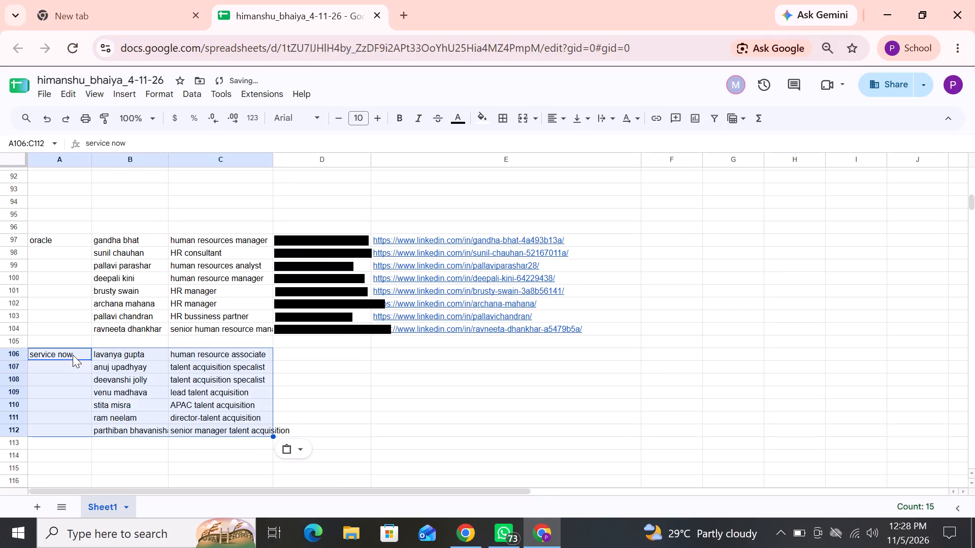
Copy the service now contacts' emails and LinkedIn links from E130:F136 of tnp work into the himanshu_bhaiya_4-11-26 sheet at D106.
click(459, 526)
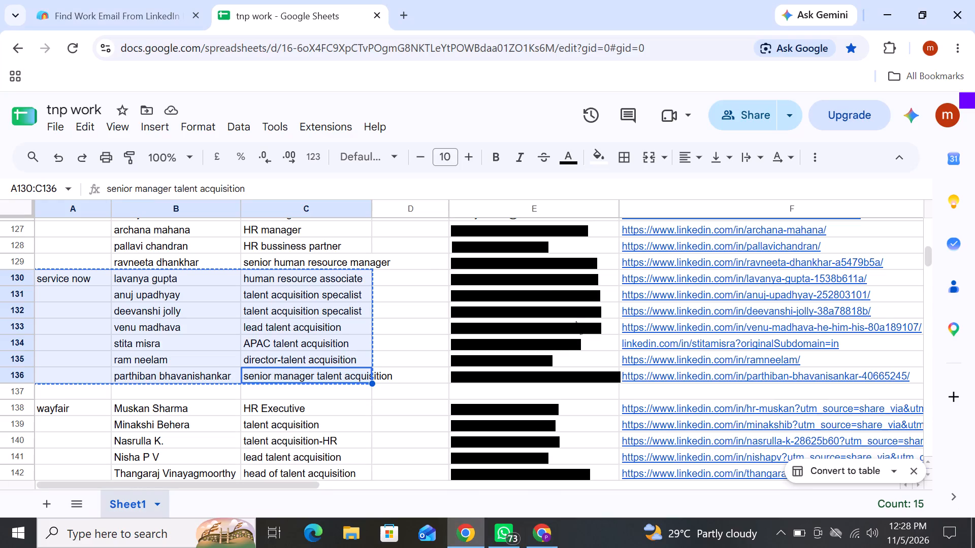
click(466, 280)
drag(466, 280, 700, 379)
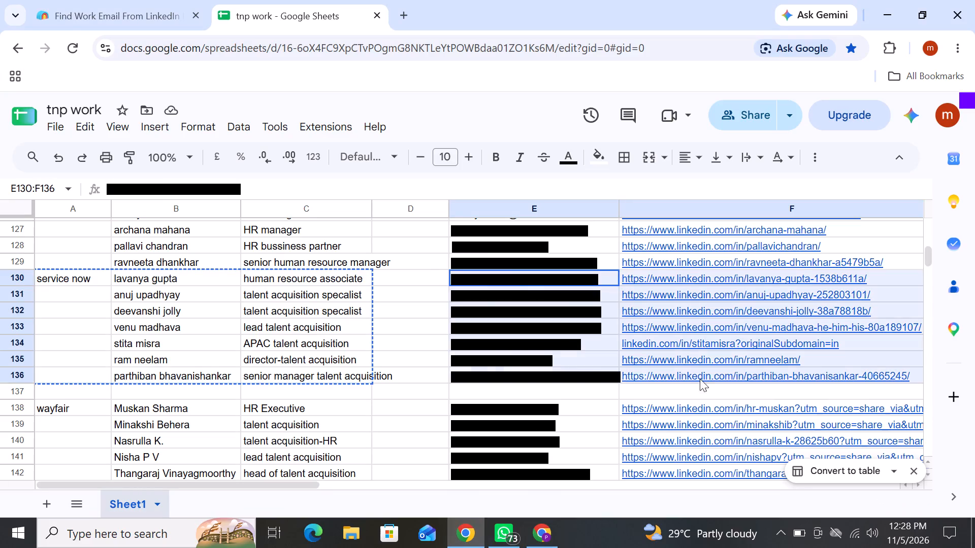
drag(700, 379, 704, 381)
key(ctrl+c)
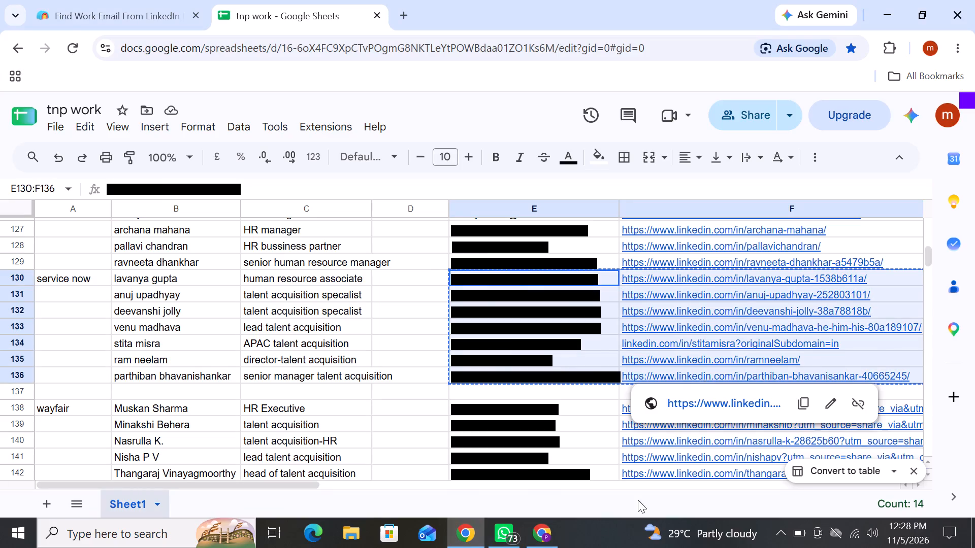
click(561, 536)
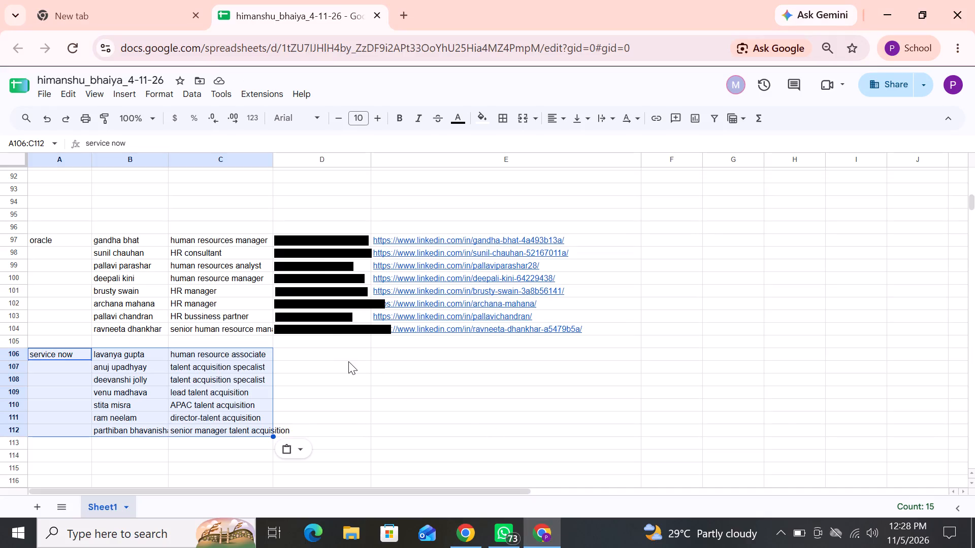
click(348, 356)
key(ctrl+v)
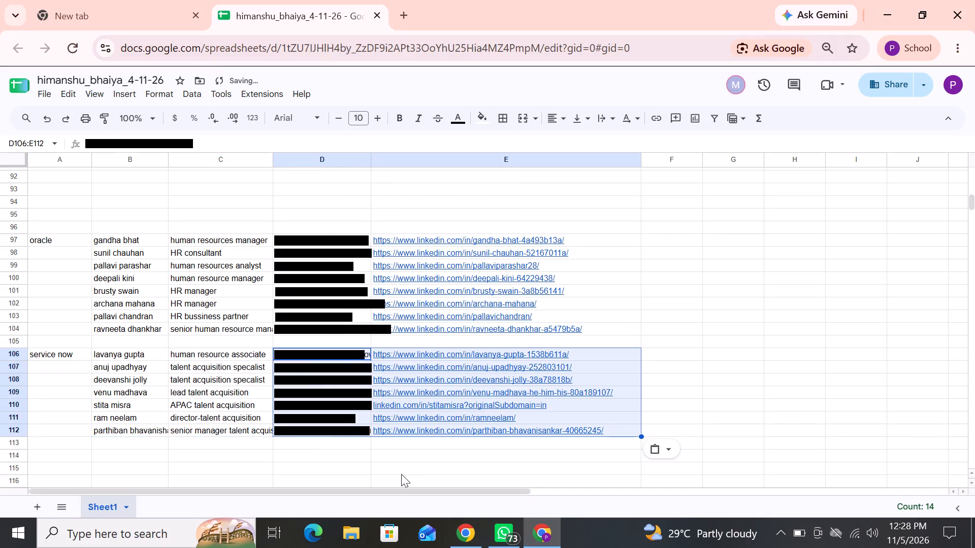
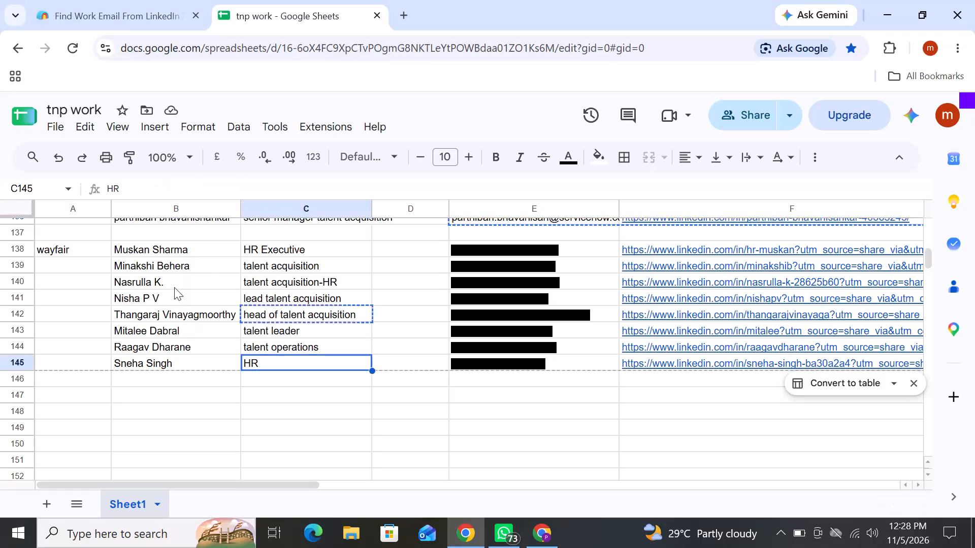
Undo the accidental move of the HR job title into B139 of the wayfair block in tnp work.
click(55, 249)
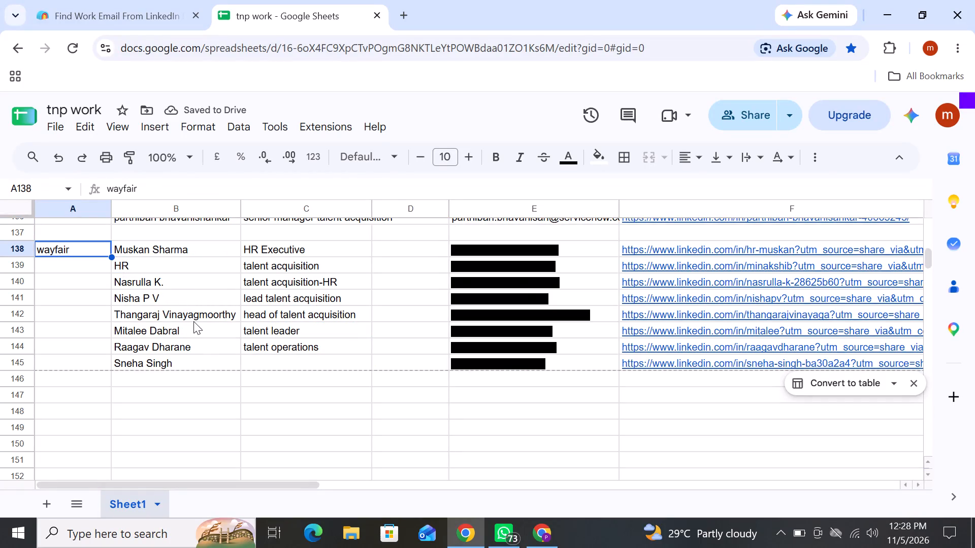
key(ctrl+z)
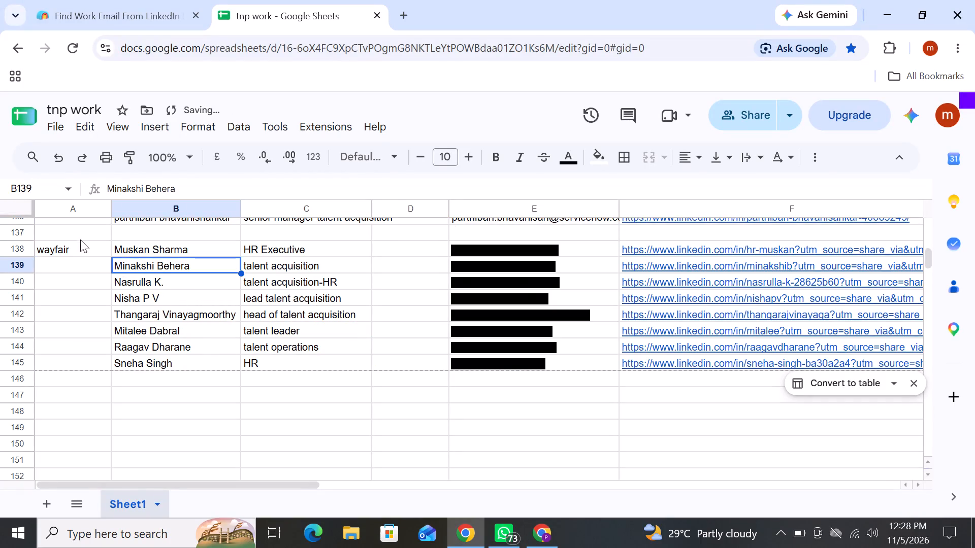
Copy the wayfair company, name and job title cells A138:C145 from tnp work into the himanshu_bhaiya_4-11-26 sheet at A114.
click(82, 246)
drag(82, 246, 298, 407)
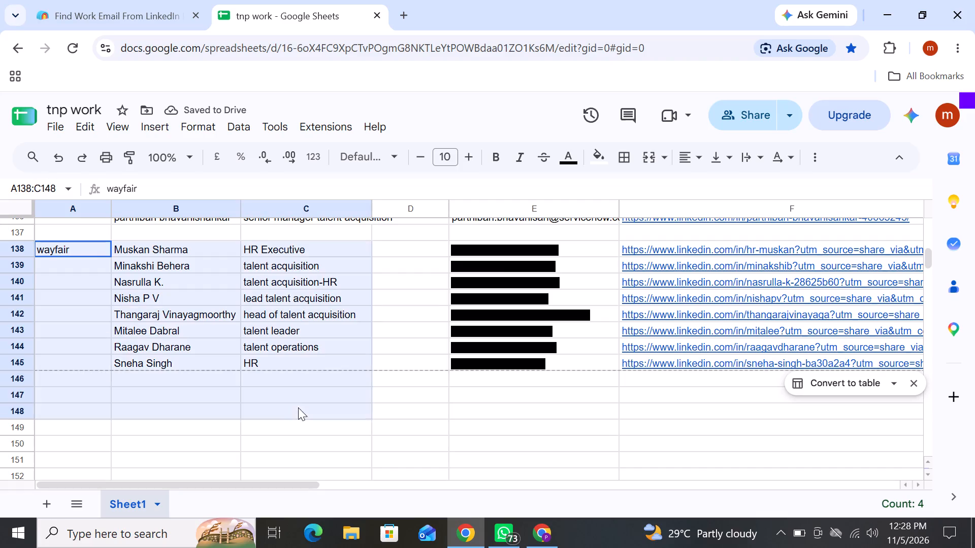
drag(298, 407, 333, 363)
key(ctrl+c)
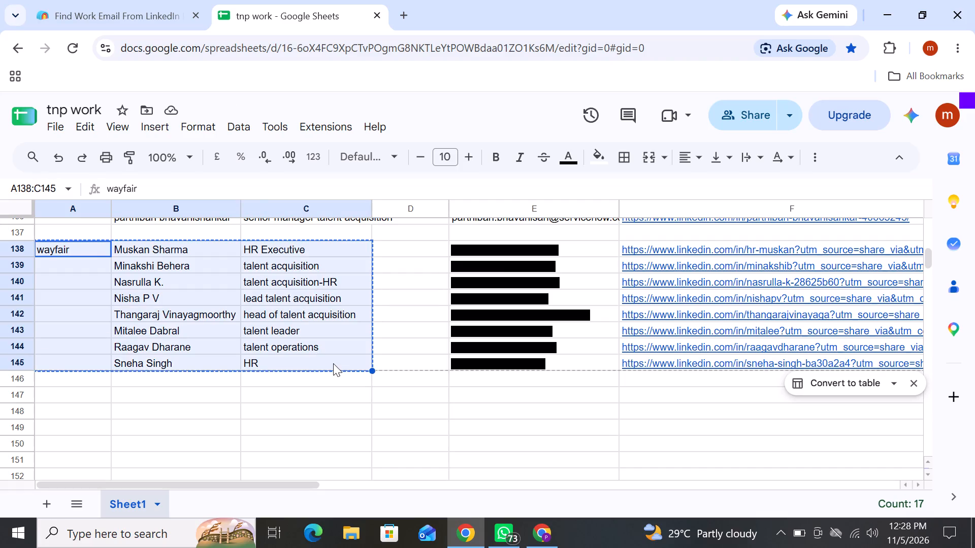
click(529, 518)
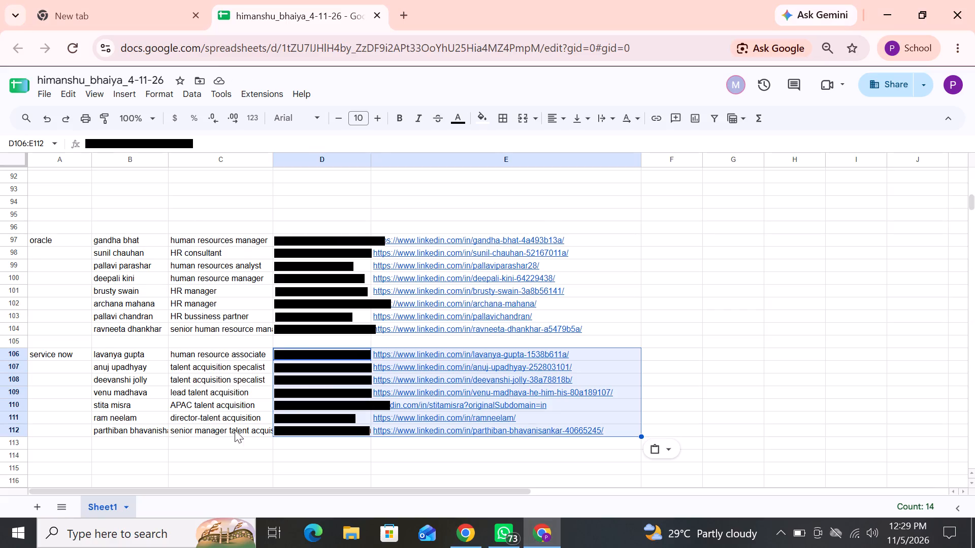
scroll(225, 442, down, 1)
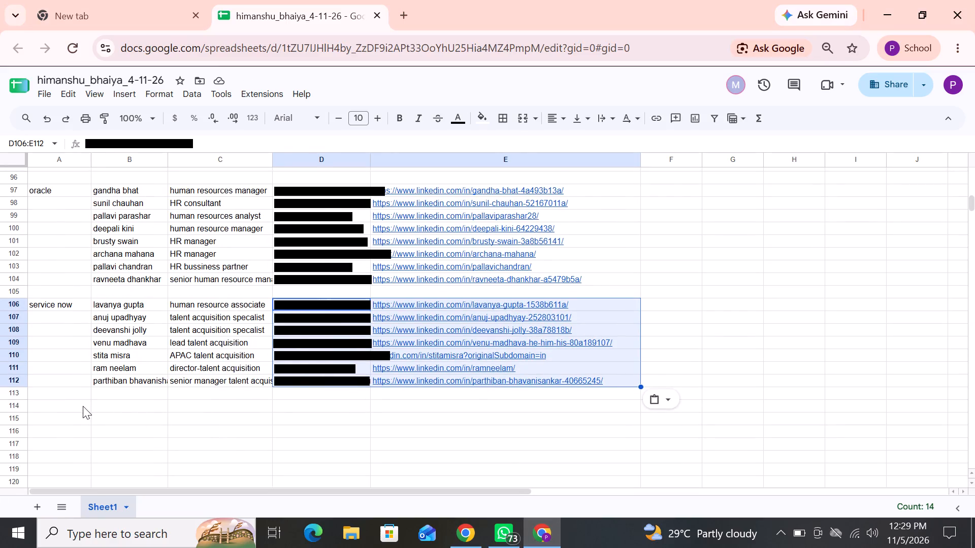
click(83, 406)
key(ctrl+v)
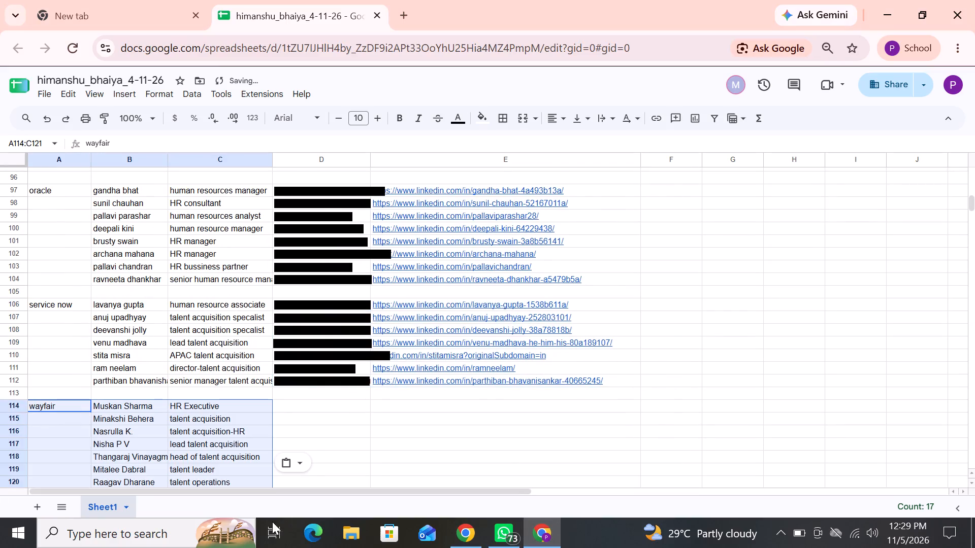
Copy the wayfair contacts' emails and LinkedIn links from E138:F145 of tnp work into the himanshu_bhaiya_4-11-26 sheet at D114.
click(468, 540)
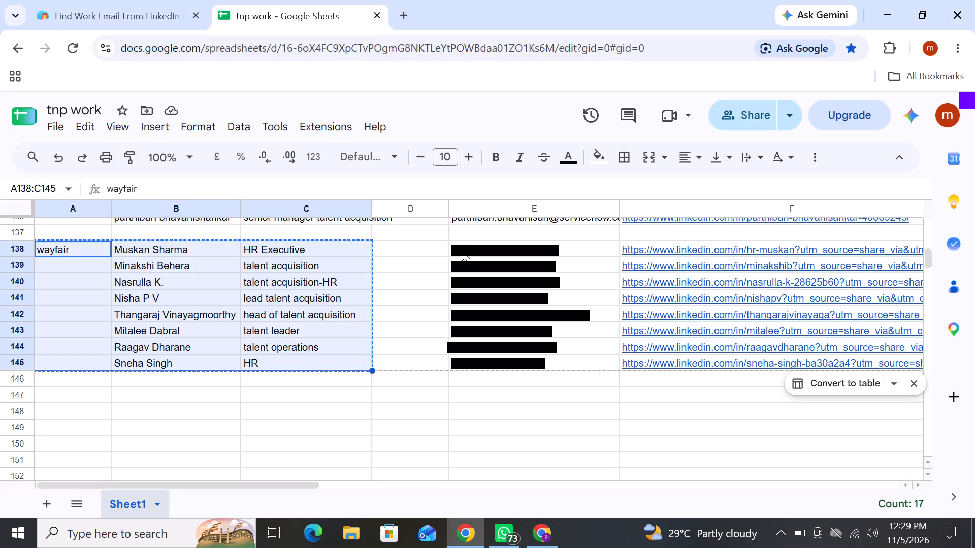
click(463, 249)
drag(463, 249, 687, 357)
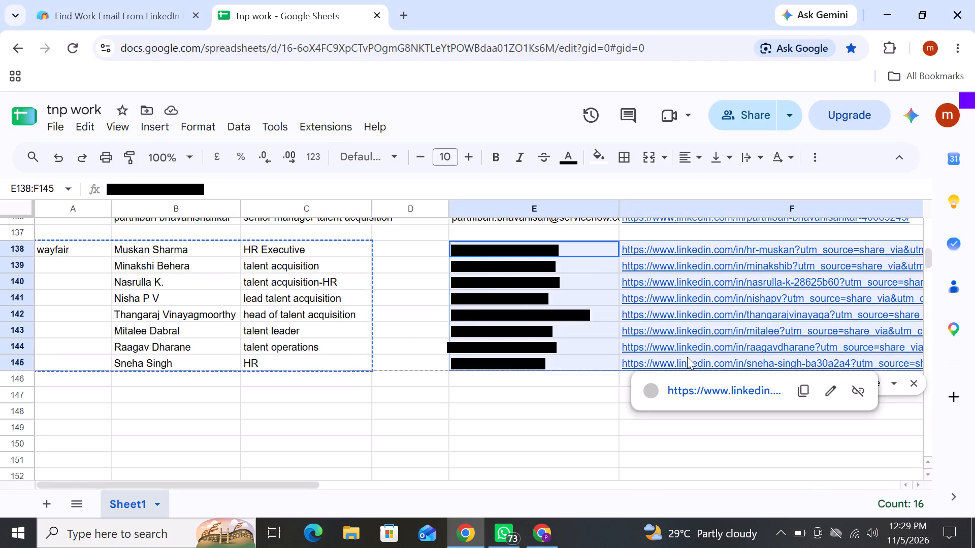
key(ctrl+c)
click(542, 529)
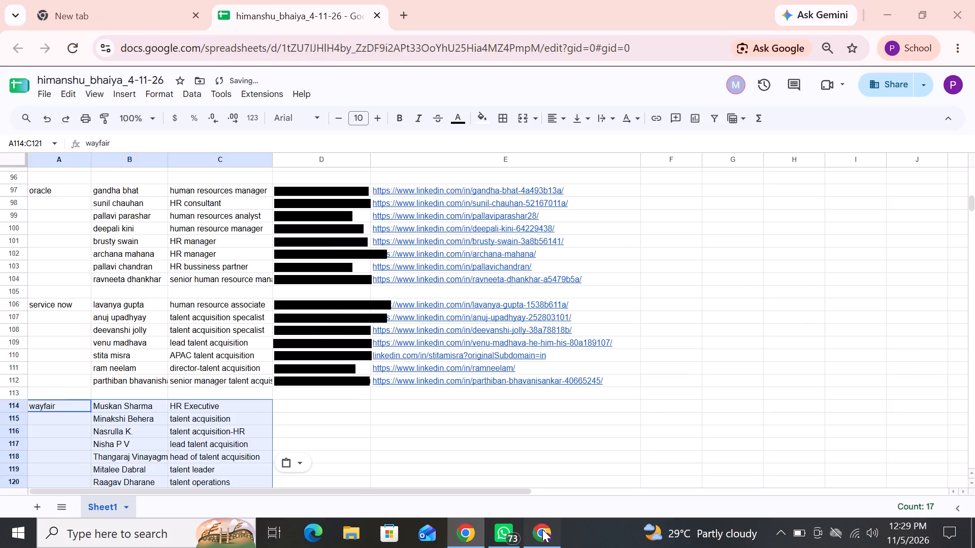
click(341, 404)
key(ctrl+v)
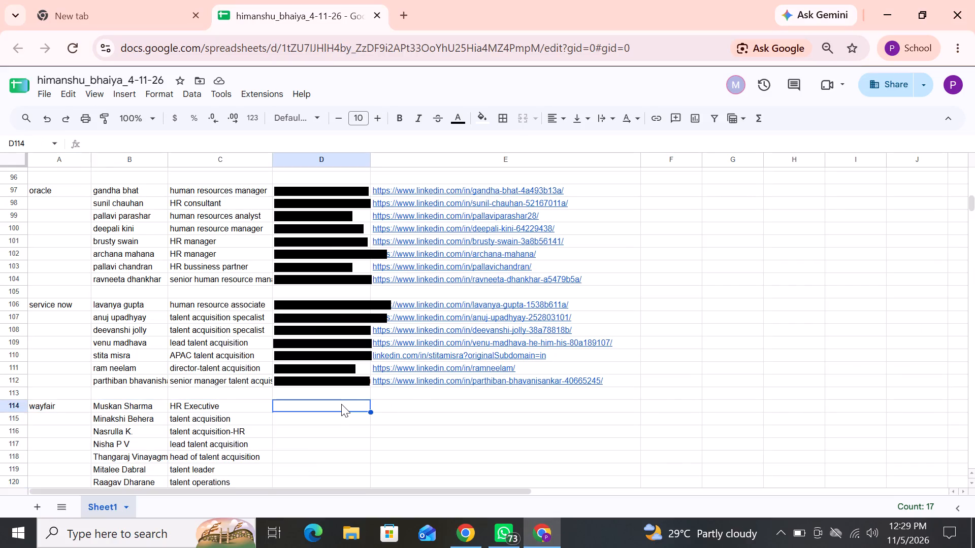
Review the pasted wayfair rows and the service now, oracle, goldman sachs and Rubrik blocks above them.
scroll(341, 404, down, 2)
click(496, 427)
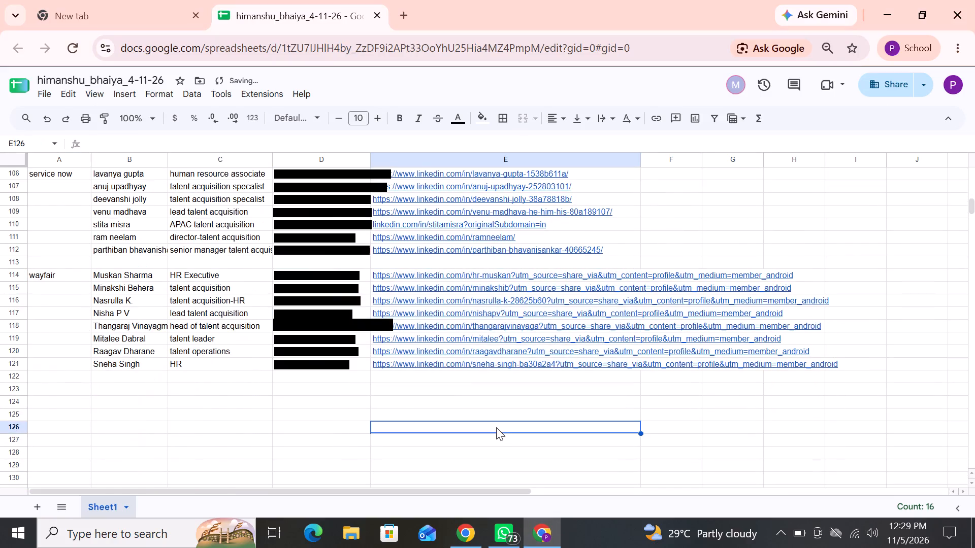
click(651, 207)
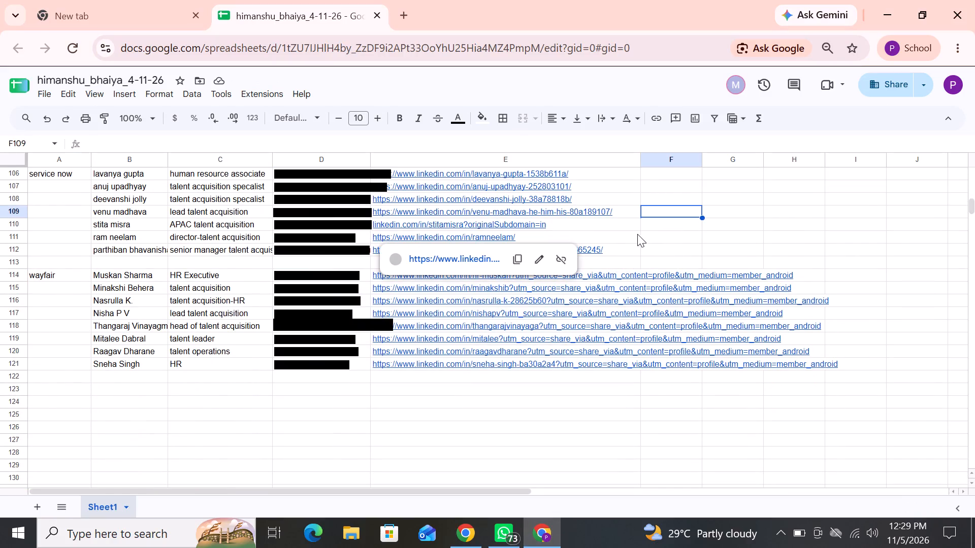
click(605, 286)
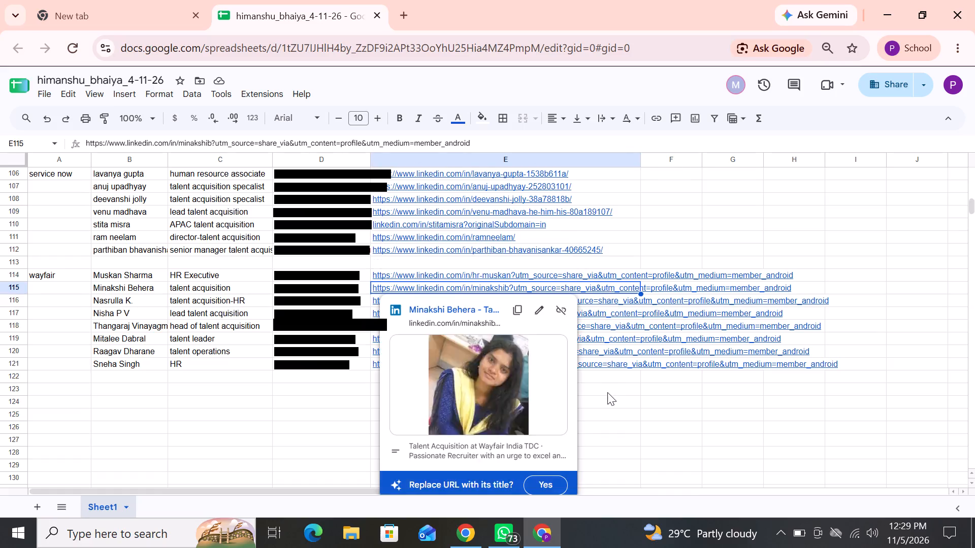
click(607, 392)
scroll(607, 392, up, 2)
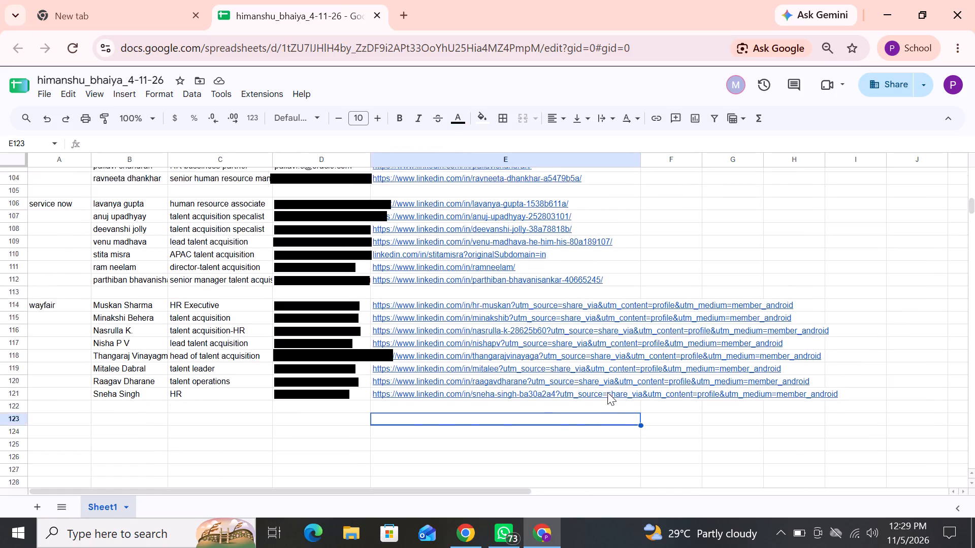
scroll(607, 392, up, 3)
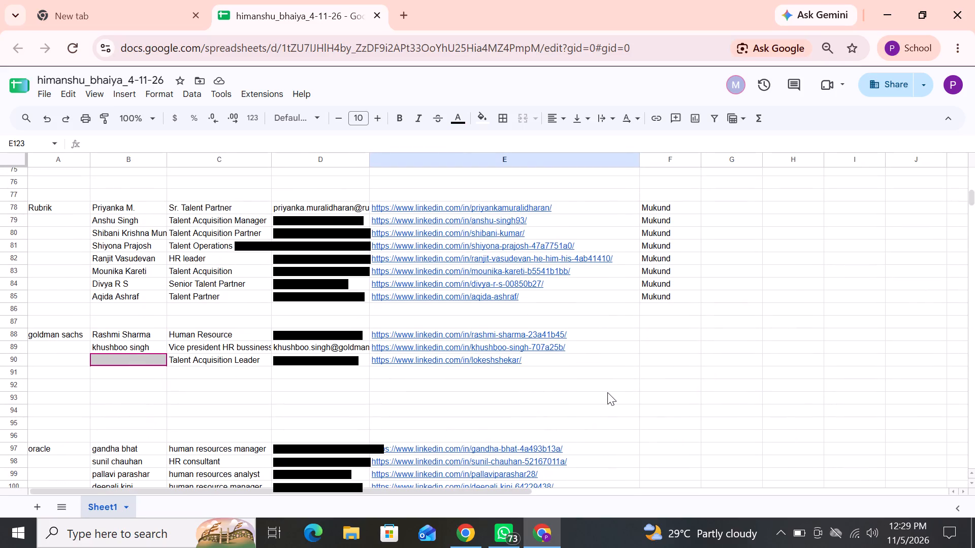
scroll(672, 423, down, 3)
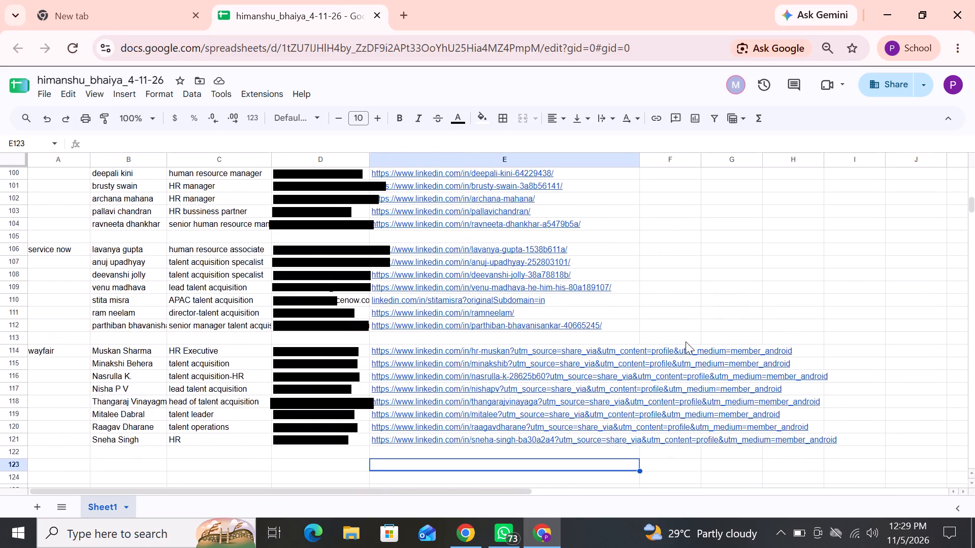
Enter the note "all are verified (hunter-73%)" in F114, beside the first wayfair contact.
click(682, 344)
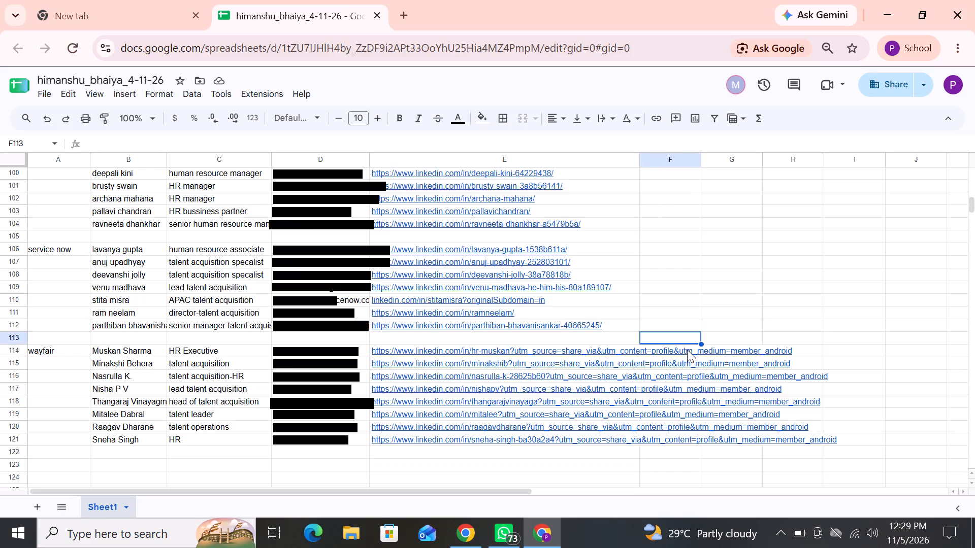
key(Down)
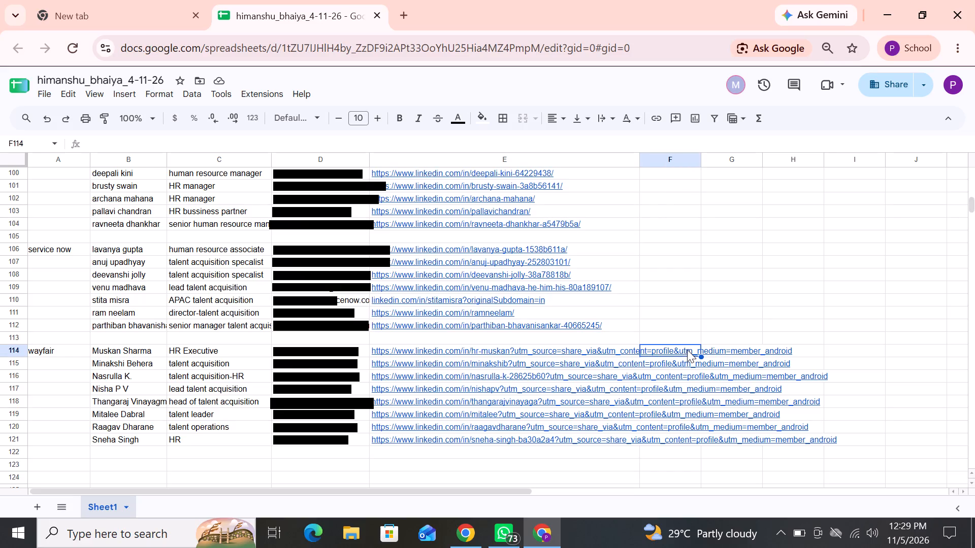
text(all are verified)
key(space)
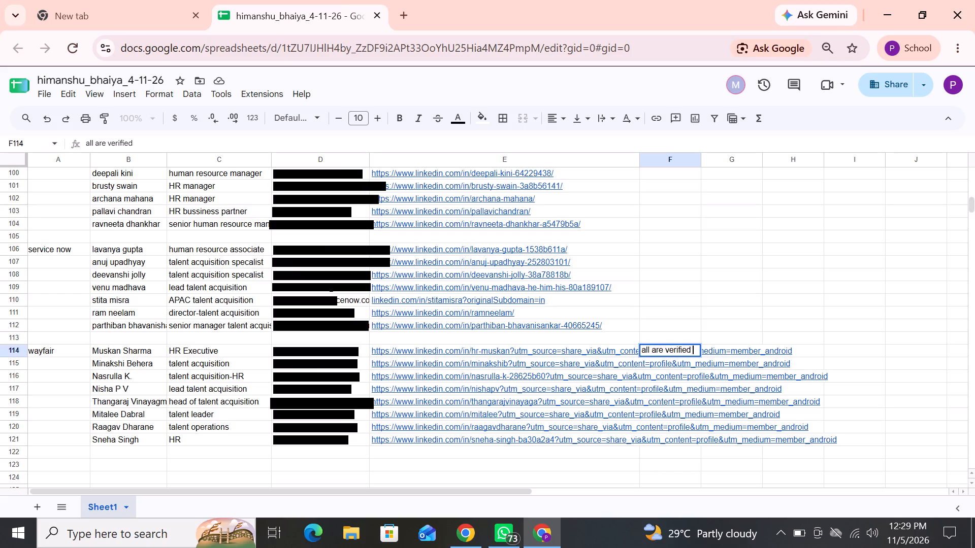
key(shift+parenleft)
text(hunter-)
text(73)
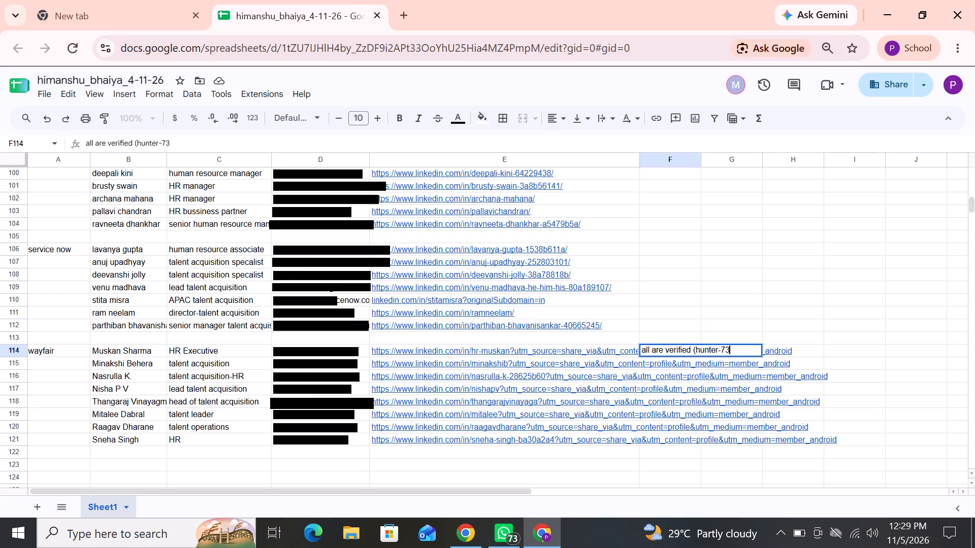
key(shift+percent)
key(shift+parenright)
click(795, 295)
Merge cells F114:F121 vertically so the verification note spans all the wayfair rows.
click(690, 352)
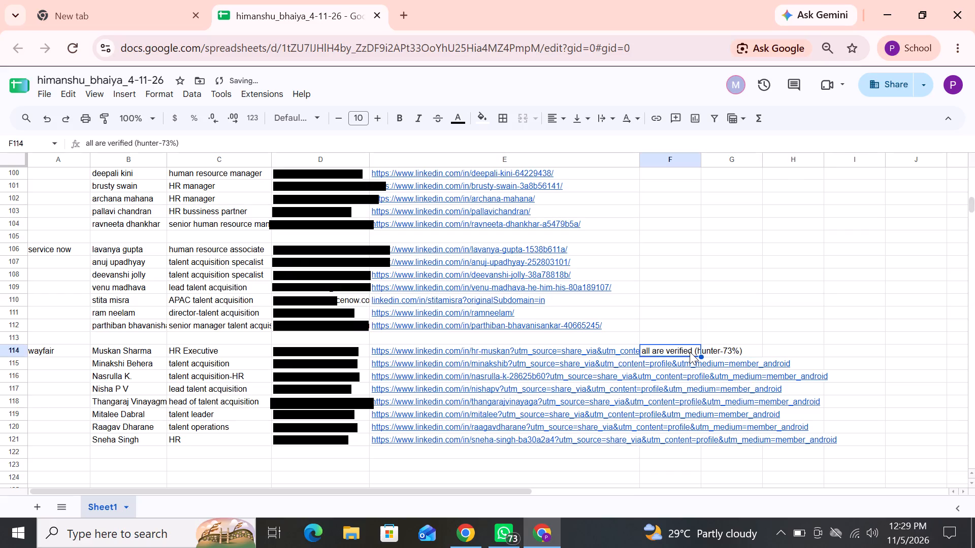
drag(690, 352, 695, 440)
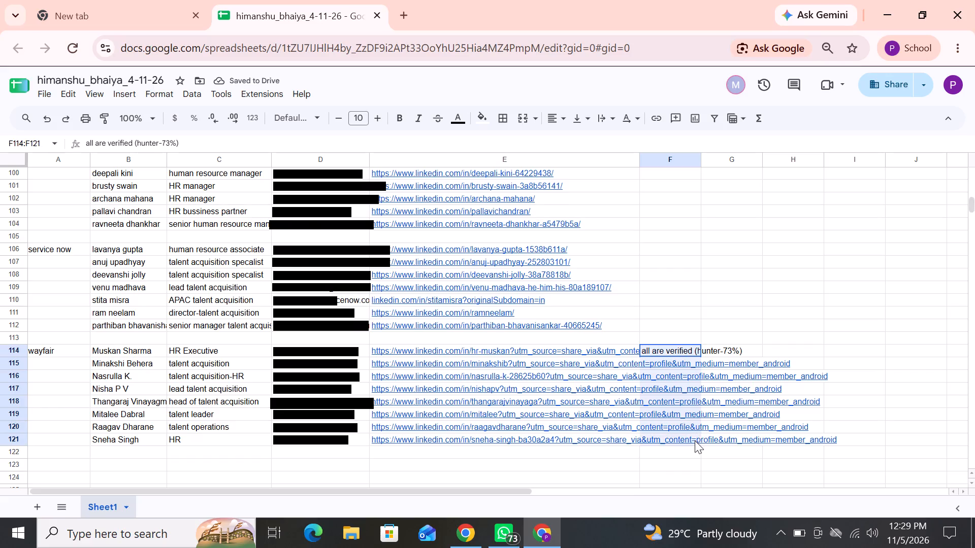
drag(695, 440, 695, 440)
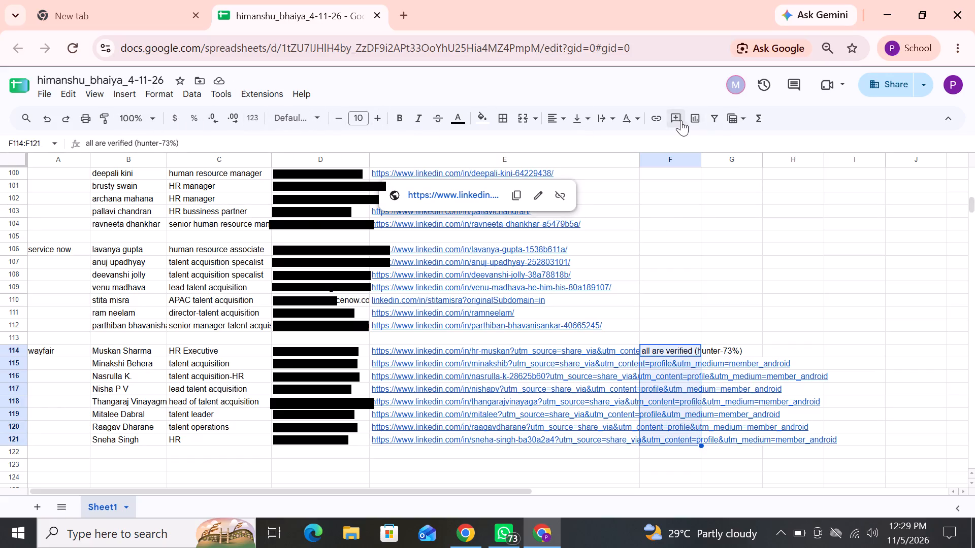
click(536, 118)
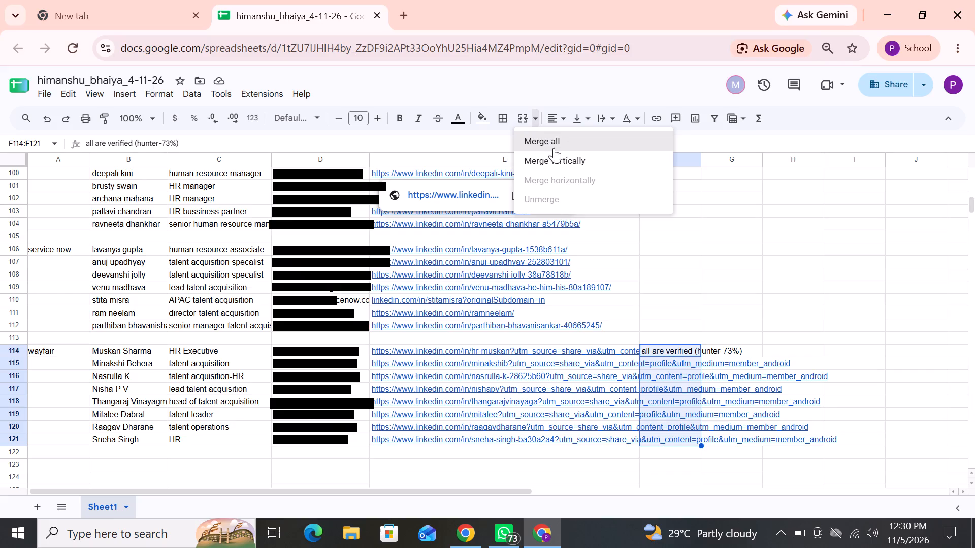
click(560, 161)
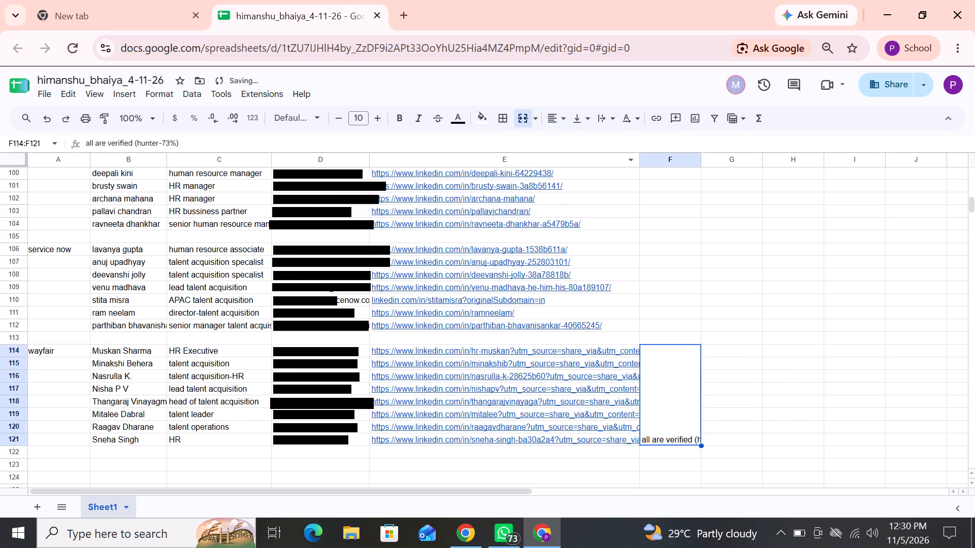
Set the vertical alignment of the merged note cell F114:F121 to middle.
click(638, 117)
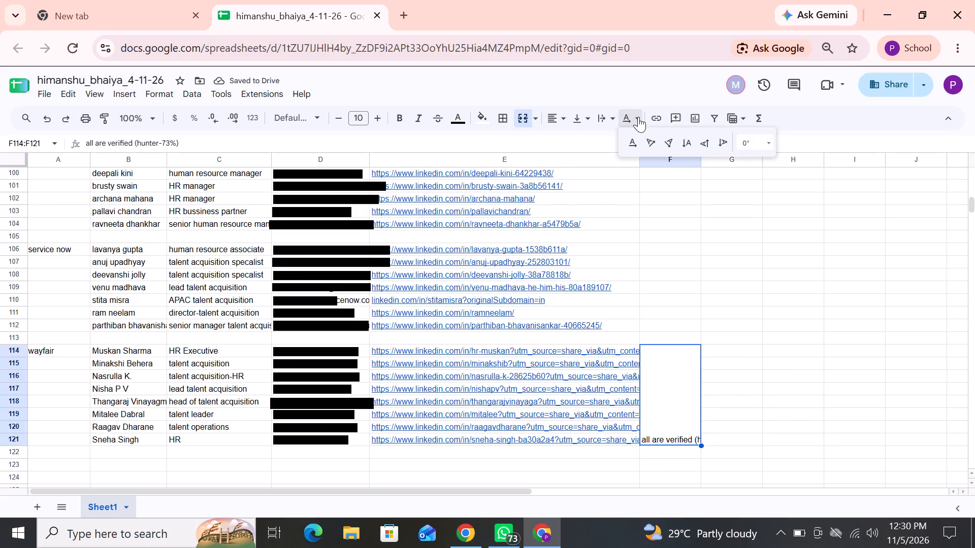
click(591, 121)
click(596, 138)
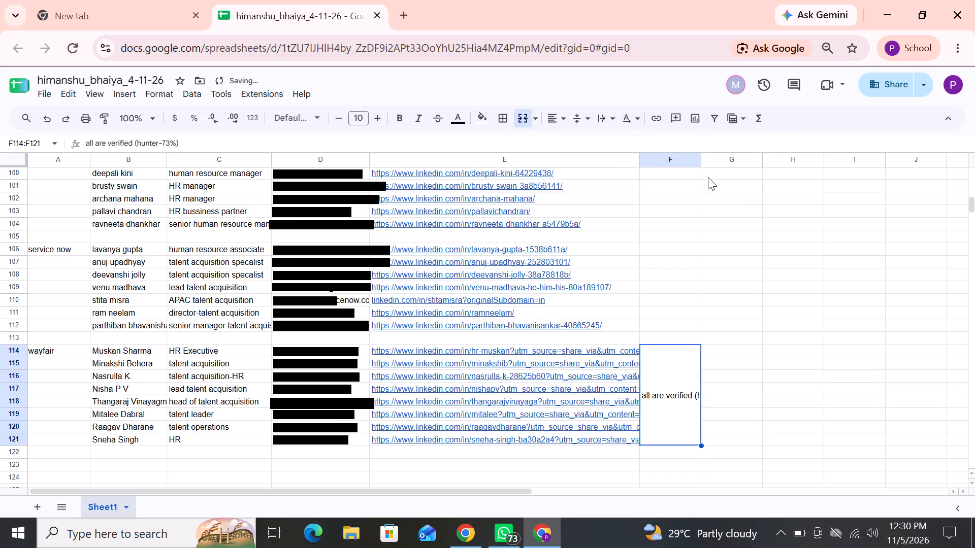
Widen column F so the full verification note fits on one line in the merged cell.
drag(700, 161, 732, 166)
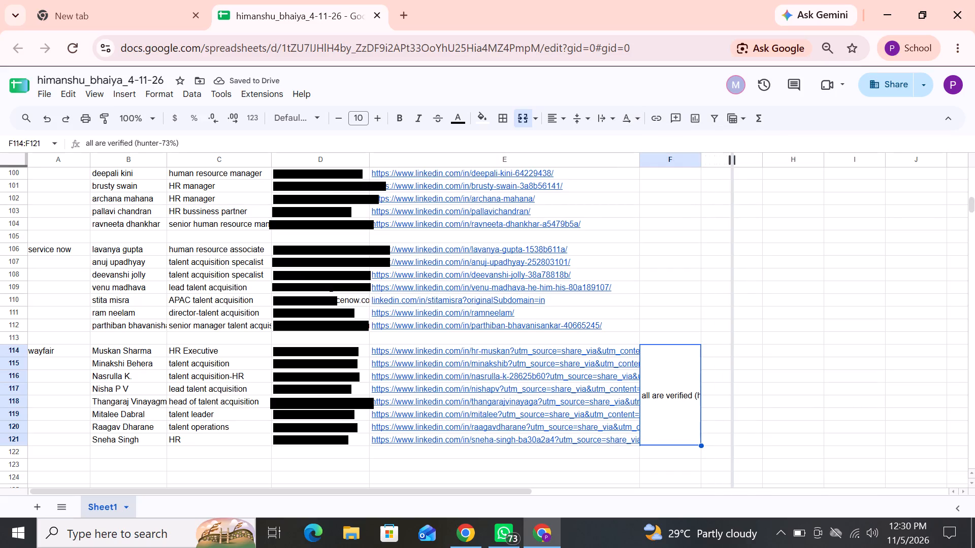
drag(732, 166, 737, 166)
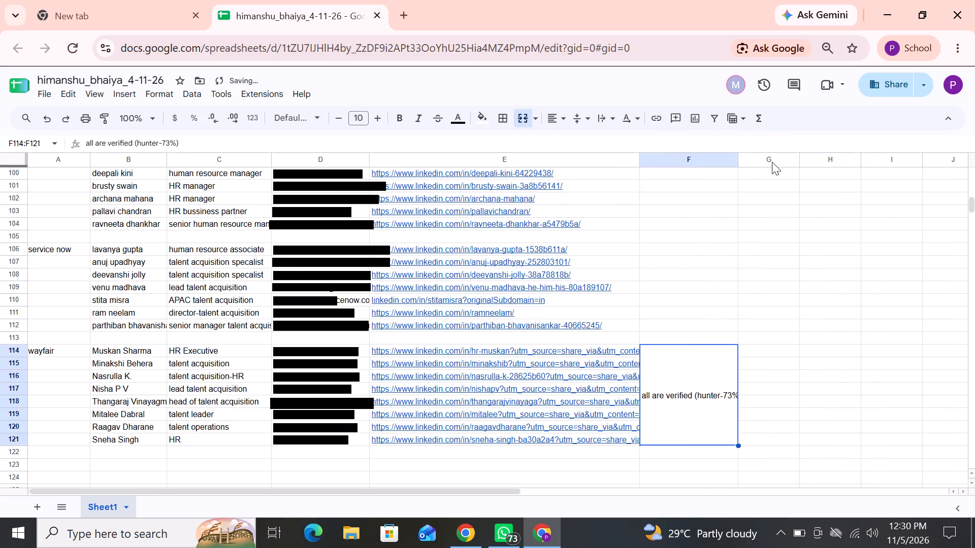
drag(739, 157, 779, 161)
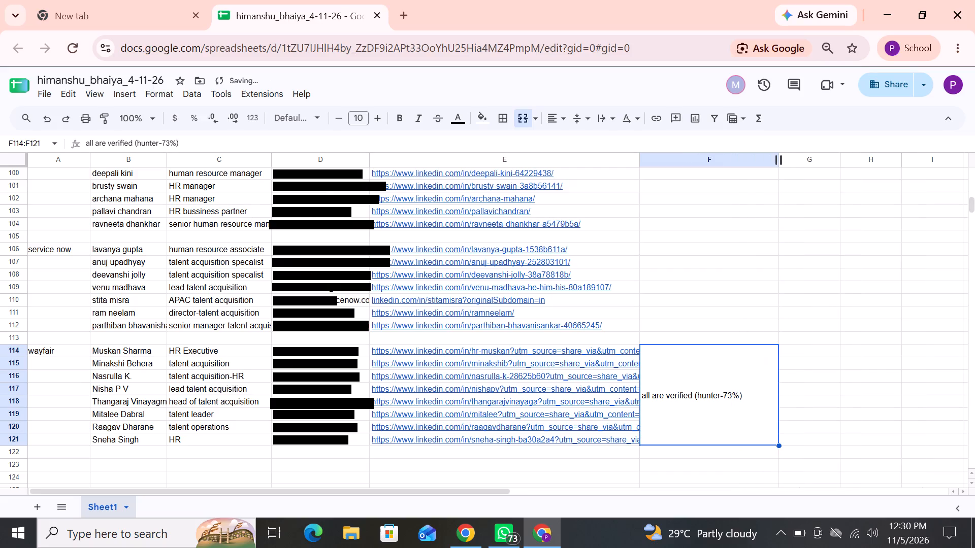
click(830, 270)
Look over the existing contact blocks and their column F notes, from the cisco rows down to the wayfair rows.
scroll(830, 270, up, 3)
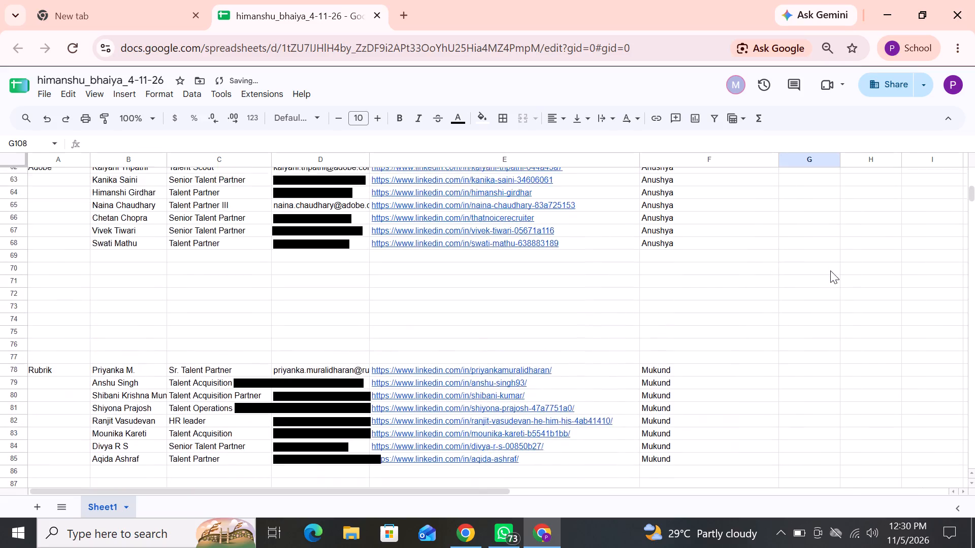
scroll(830, 270, up, 9)
scroll(830, 270, down, 1)
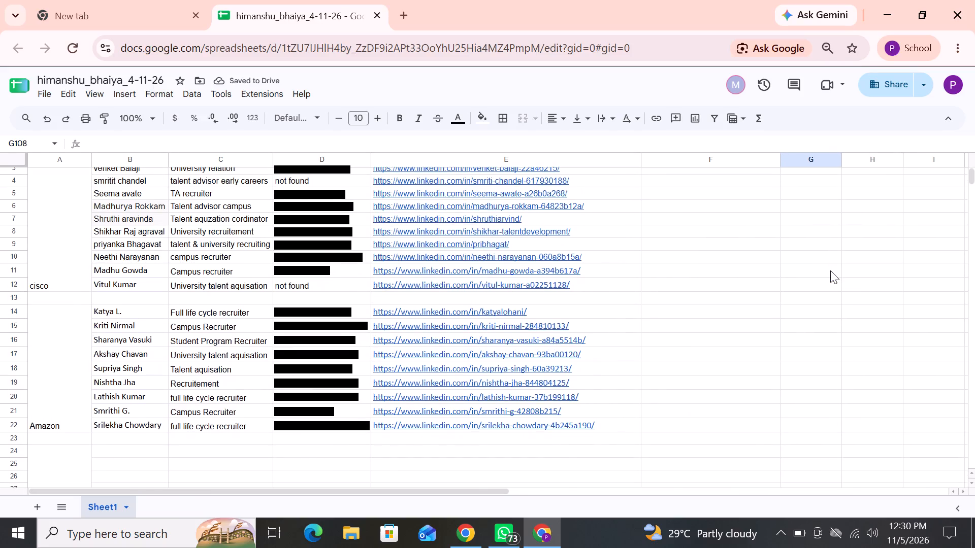
scroll(830, 270, down, 2)
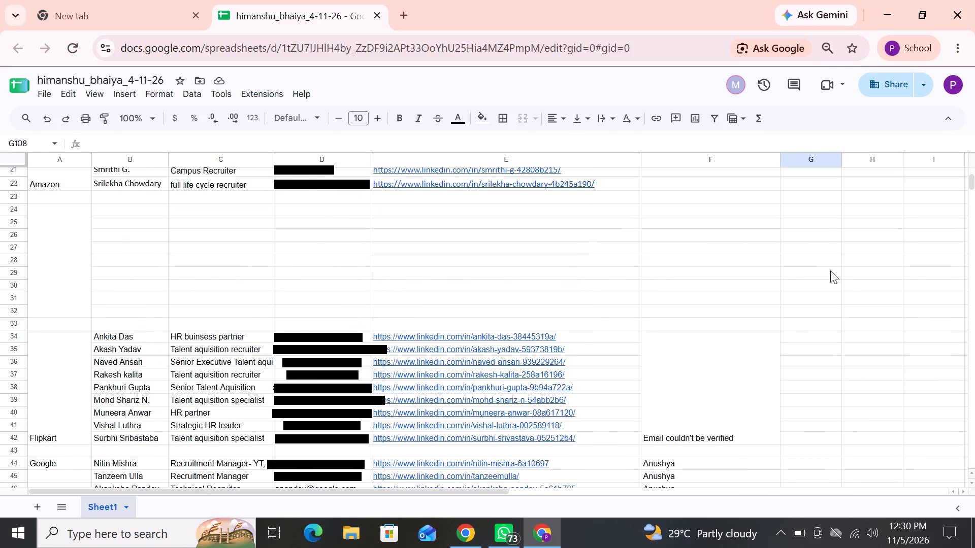
scroll(830, 270, down, 5)
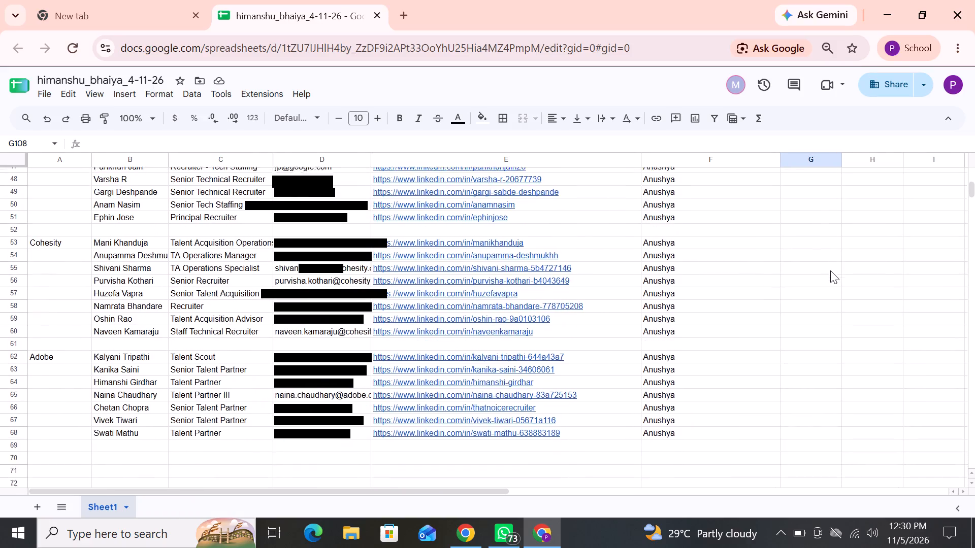
scroll(830, 270, down, 6)
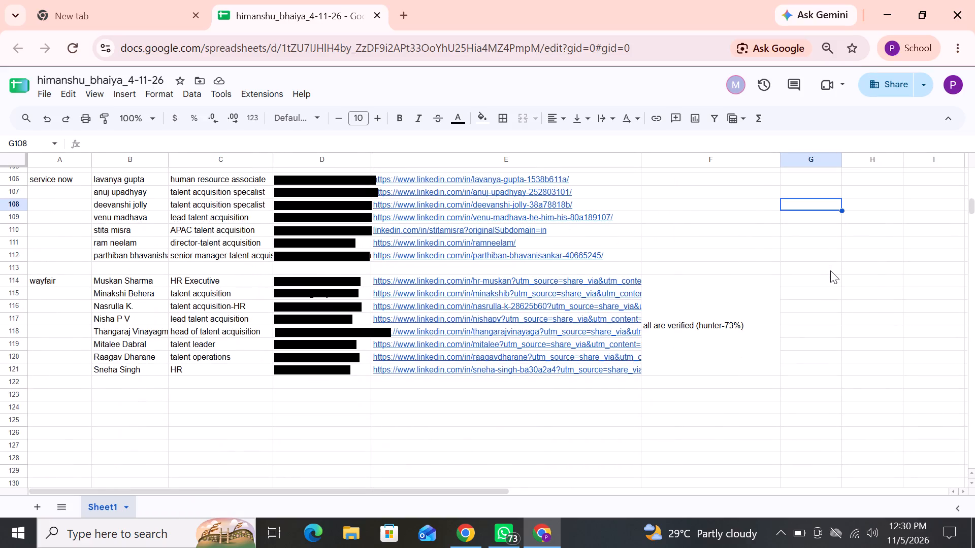
scroll(830, 270, up, 3)
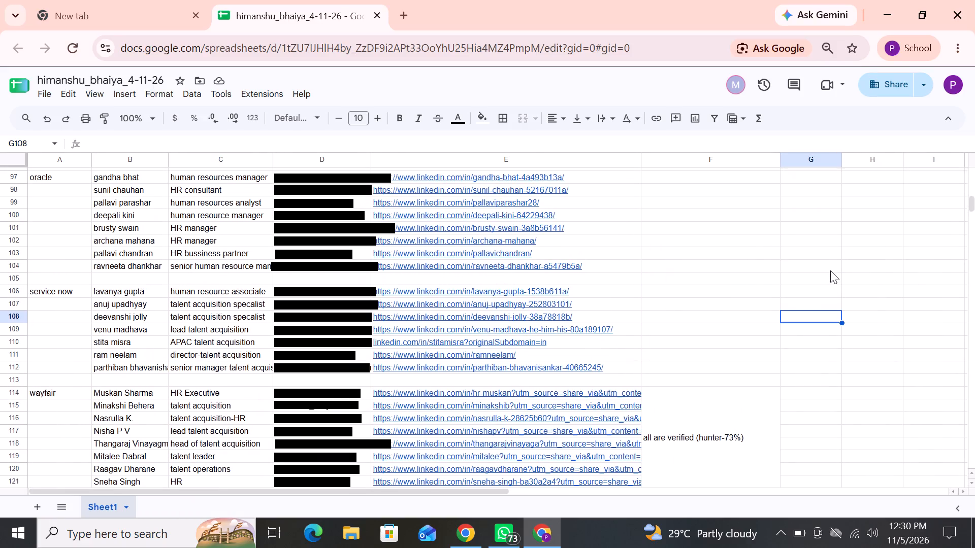
scroll(830, 270, up, 1)
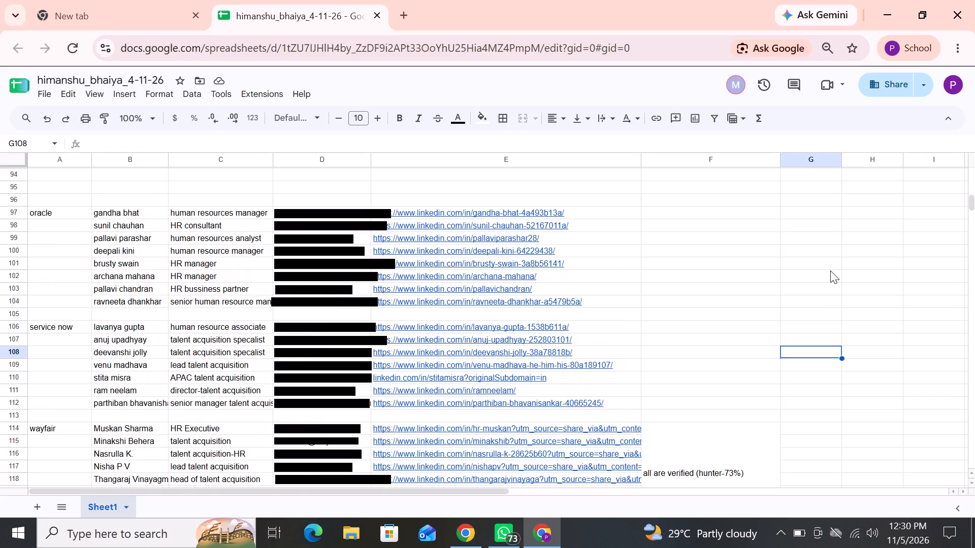
scroll(830, 270, up, 1)
scroll(830, 270, down, 1)
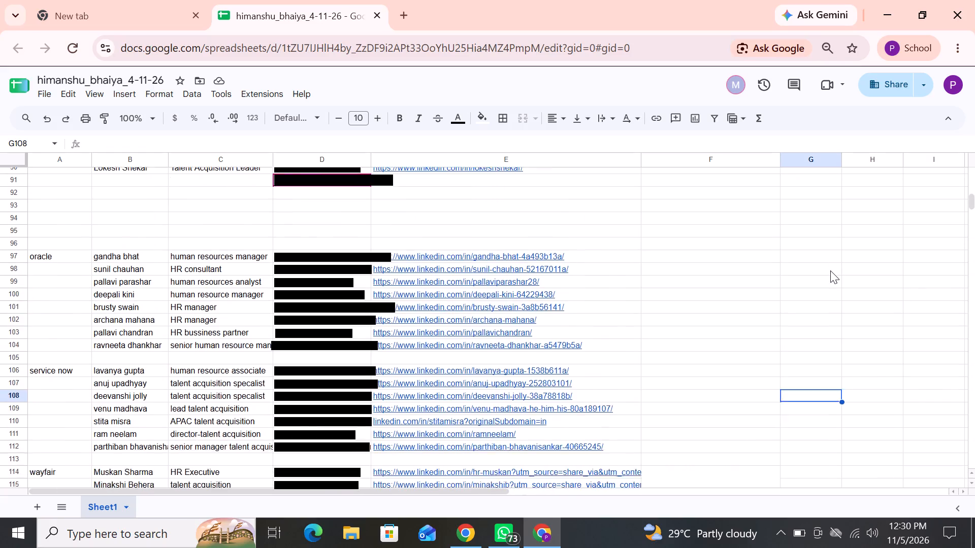
scroll(830, 270, down, 1)
scroll(746, 204, up, 1)
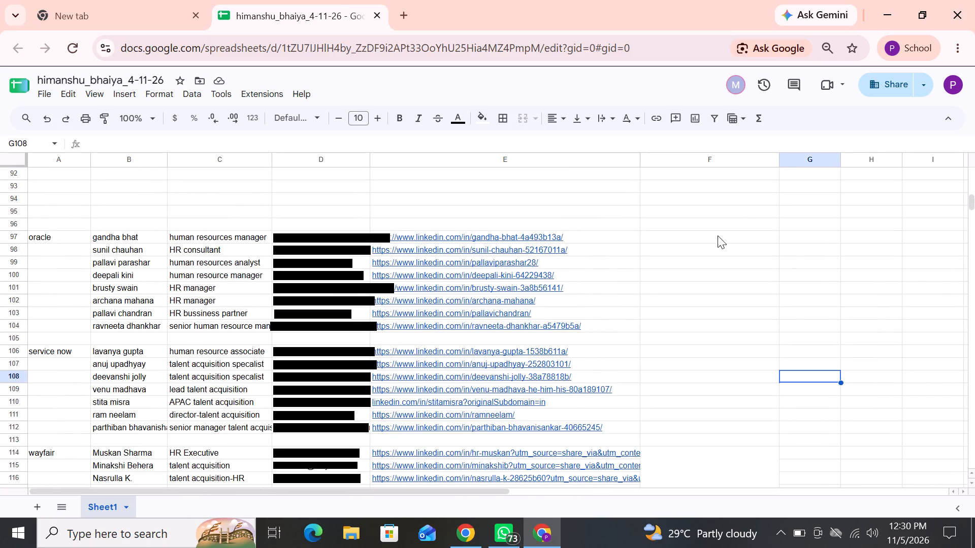
Enter the note "verified by hunter" in F97, beside the first oracle contact, and copy its text.
click(714, 243)
text(verified by h)
text(unter)
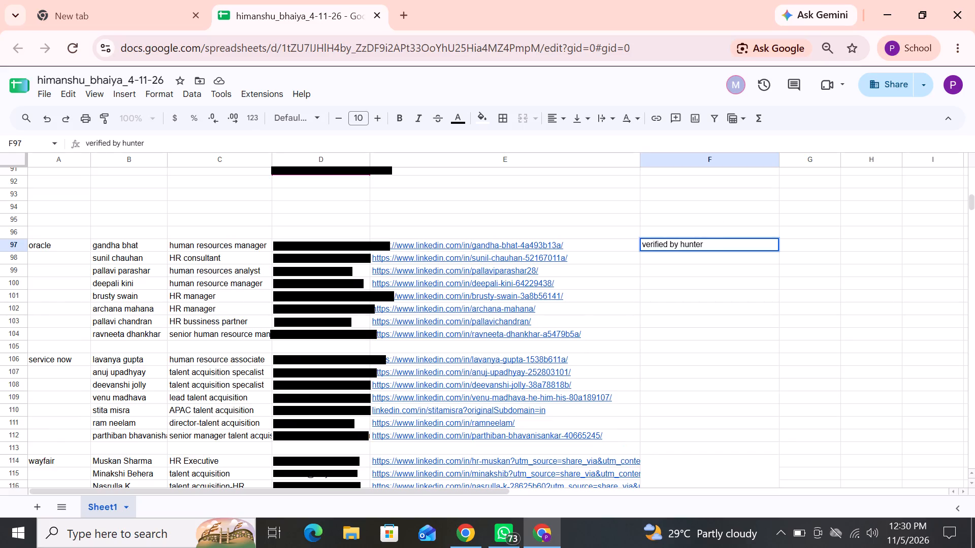
key(ctrl+a)
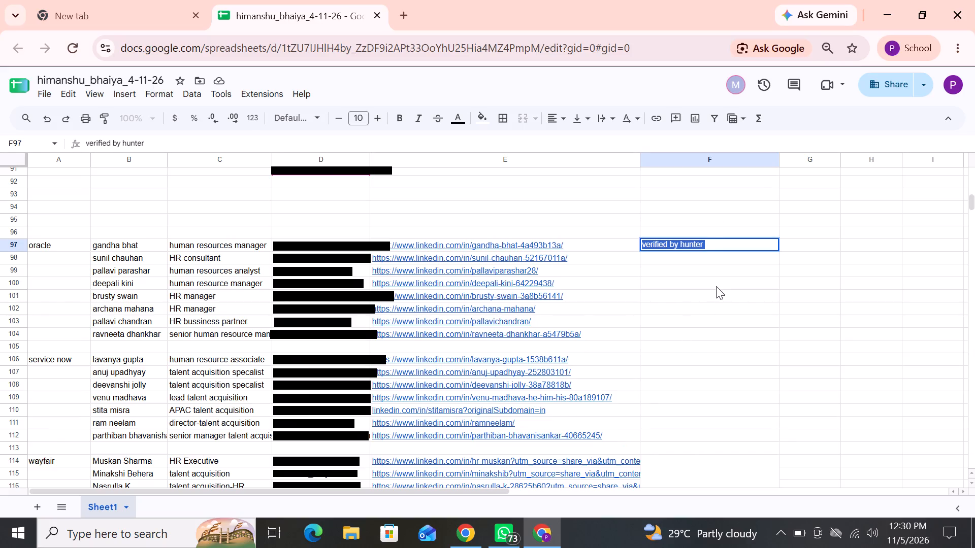
key(ctrl+c)
click(727, 252)
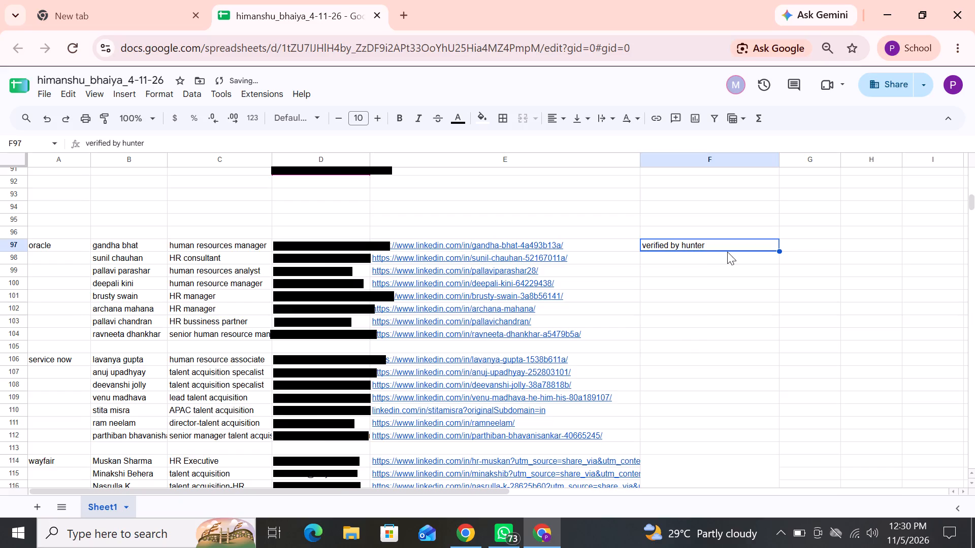
Merge cells F97:F104 vertically so the verification note spans all the oracle rows.
drag(724, 248, 728, 303)
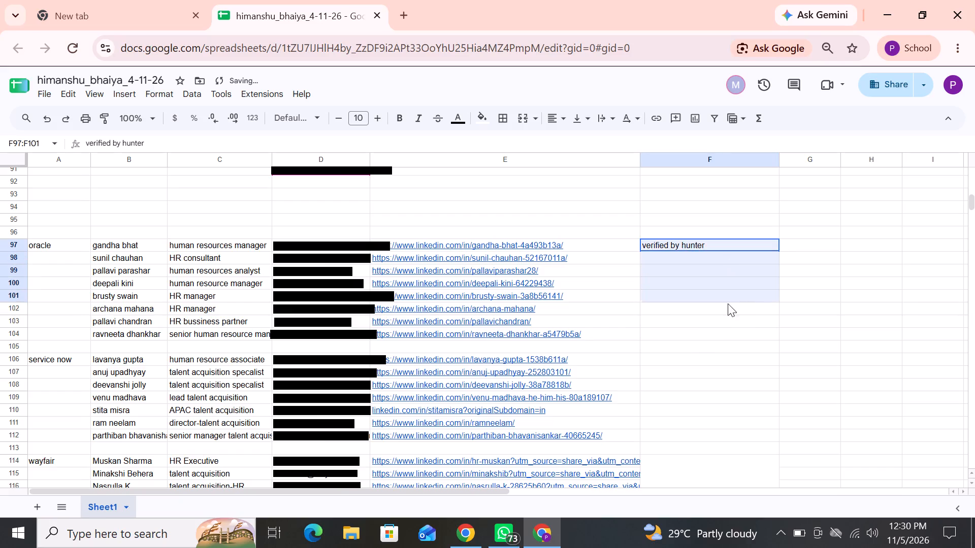
drag(728, 303, 733, 332)
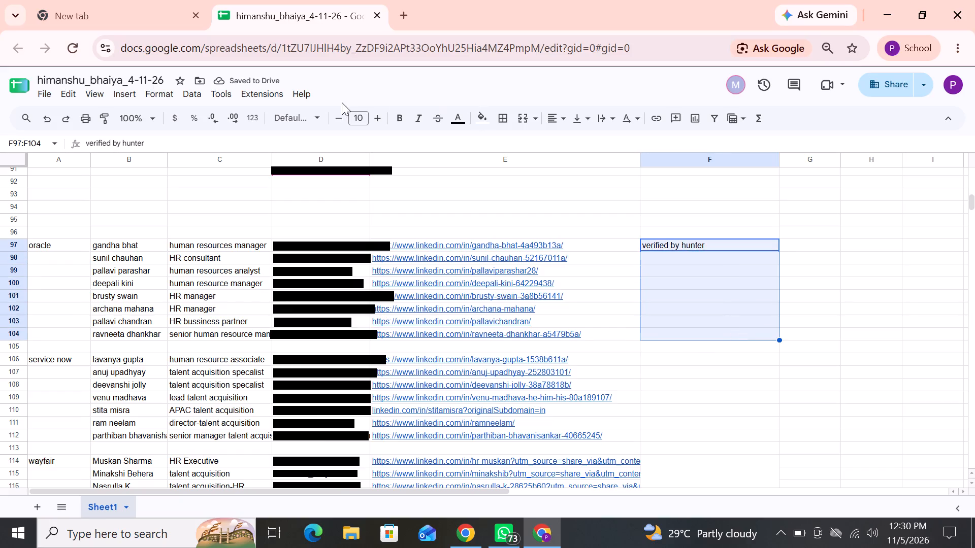
click(534, 119)
click(550, 160)
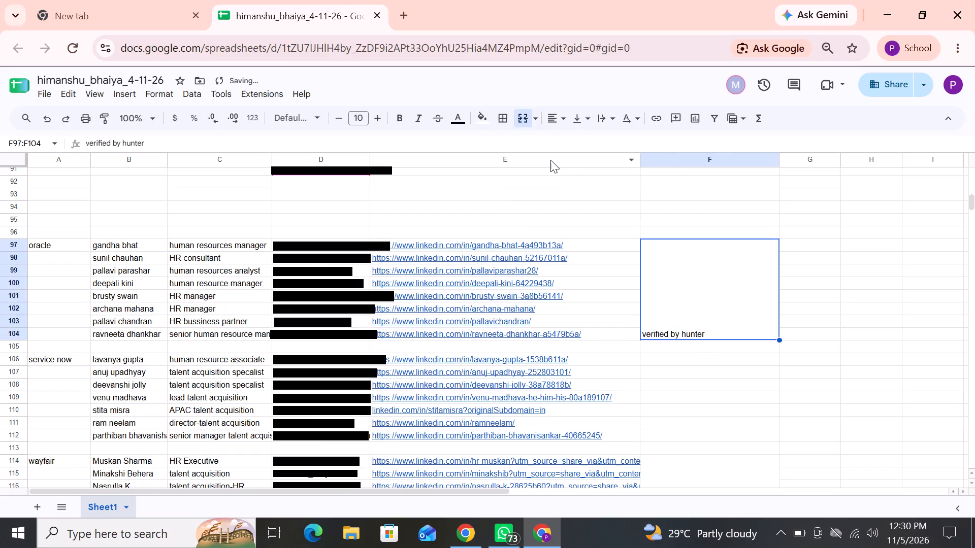
Set the vertical alignment of the merged oracle note cell F97:F104 to middle.
click(637, 120)
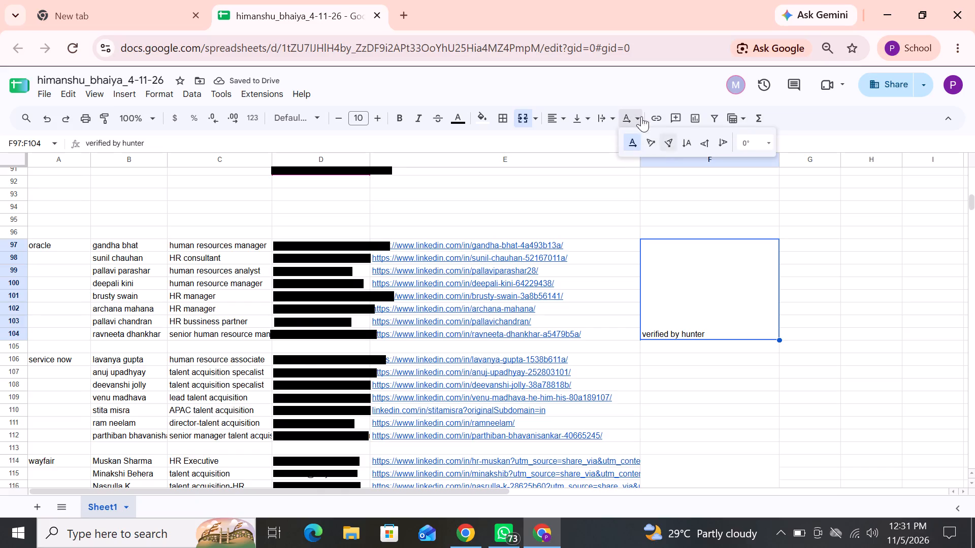
click(591, 122)
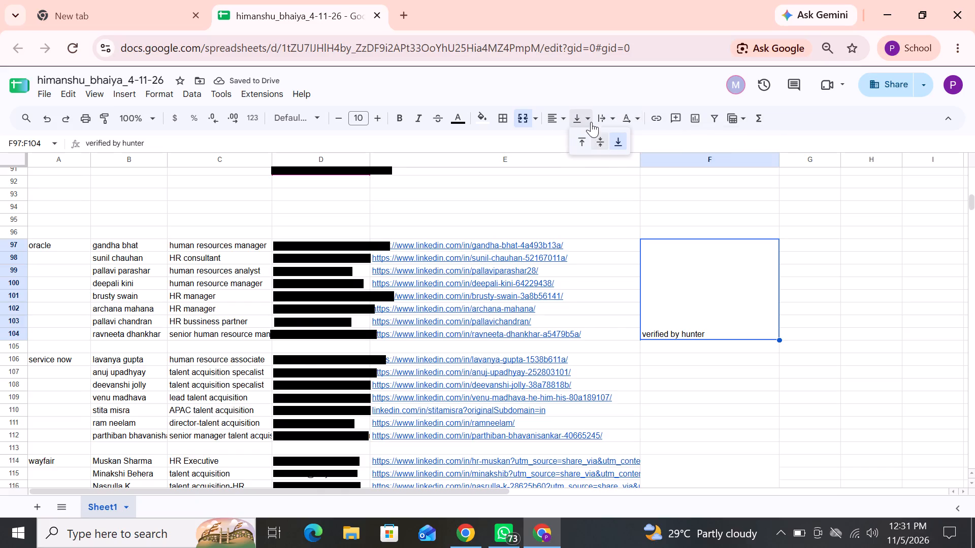
click(604, 145)
Paste the copied note "verified by hunter" into F106, beside the first service now contact.
scroll(647, 307, down, 1)
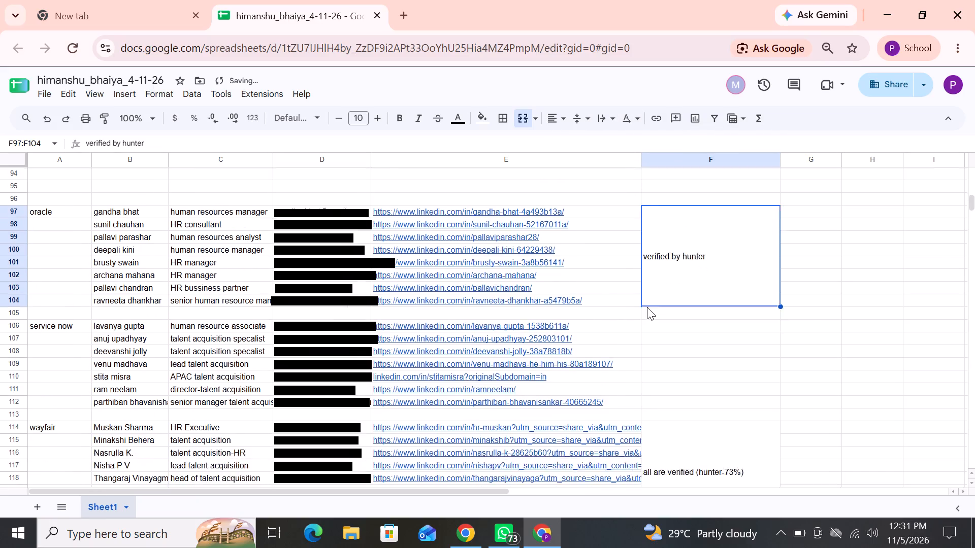
scroll(647, 307, down, 1)
click(687, 283)
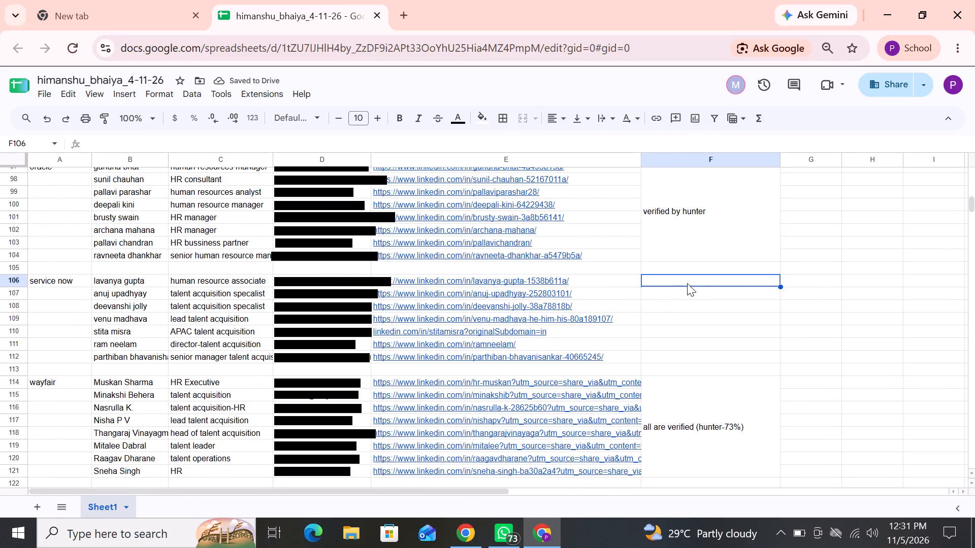
drag(687, 283, 704, 353)
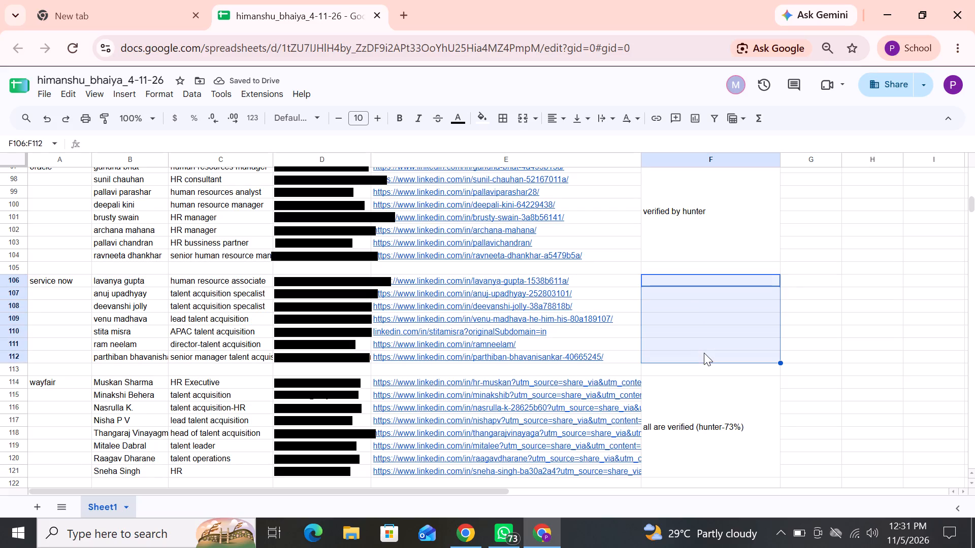
click(694, 283)
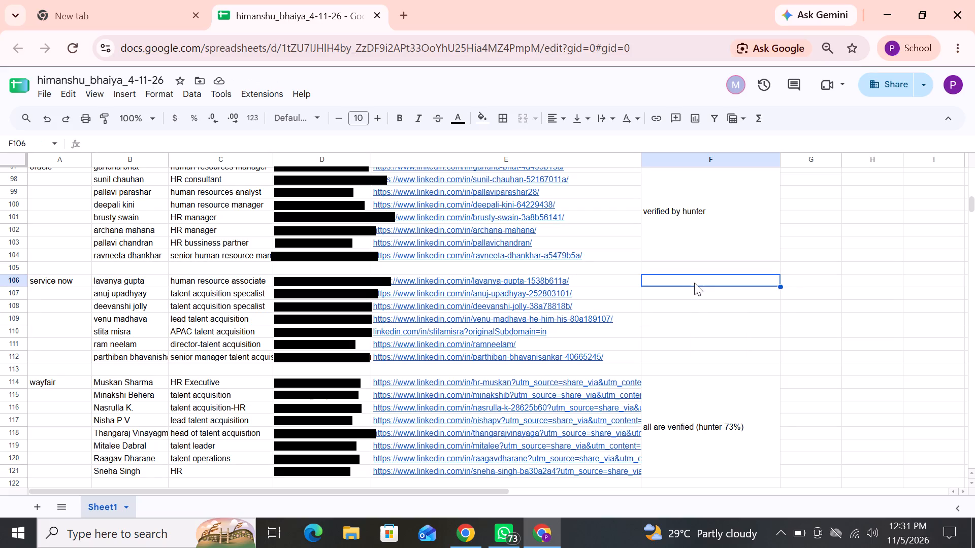
key(ctrl+v)
Merge cells F106:F112 vertically so the verification note spans all the service now rows.
click(705, 288)
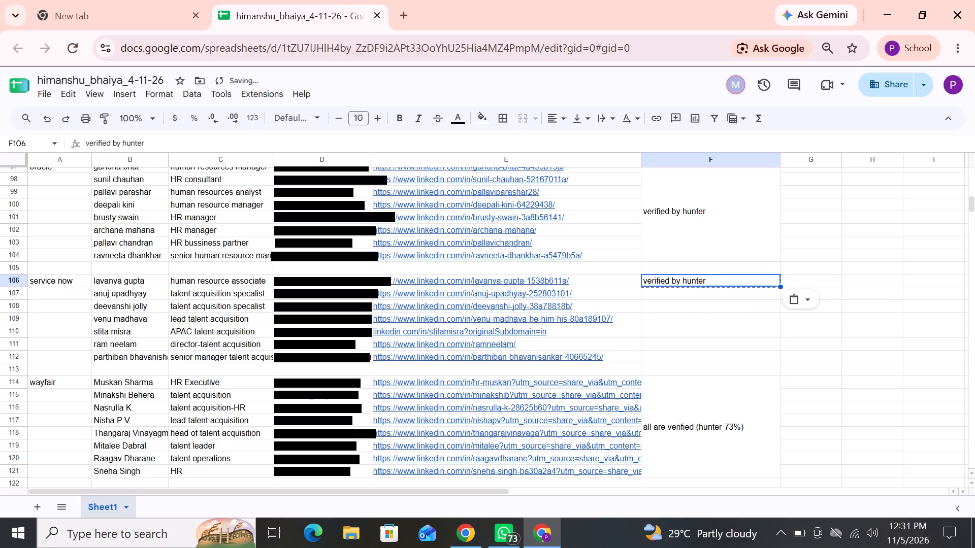
drag(705, 290, 710, 285)
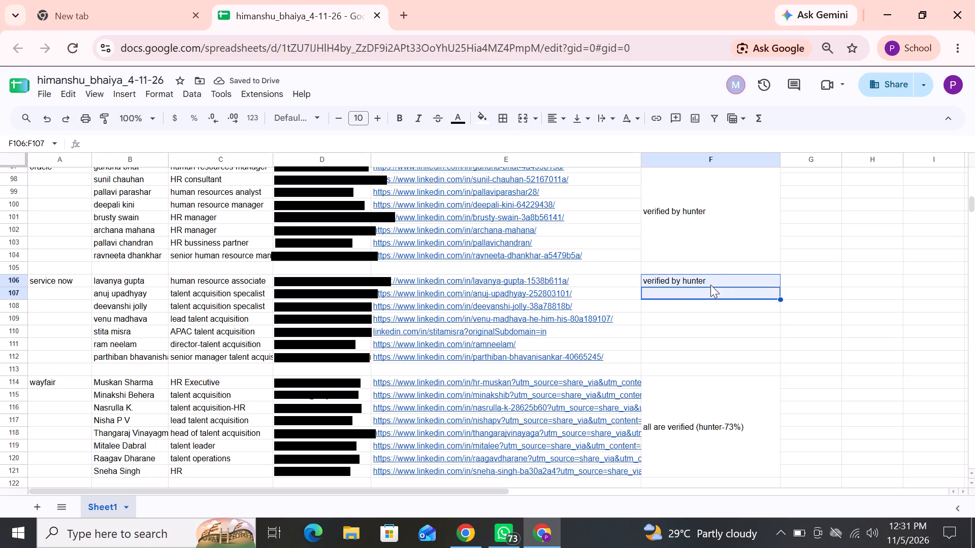
click(713, 282)
drag(713, 282, 733, 356)
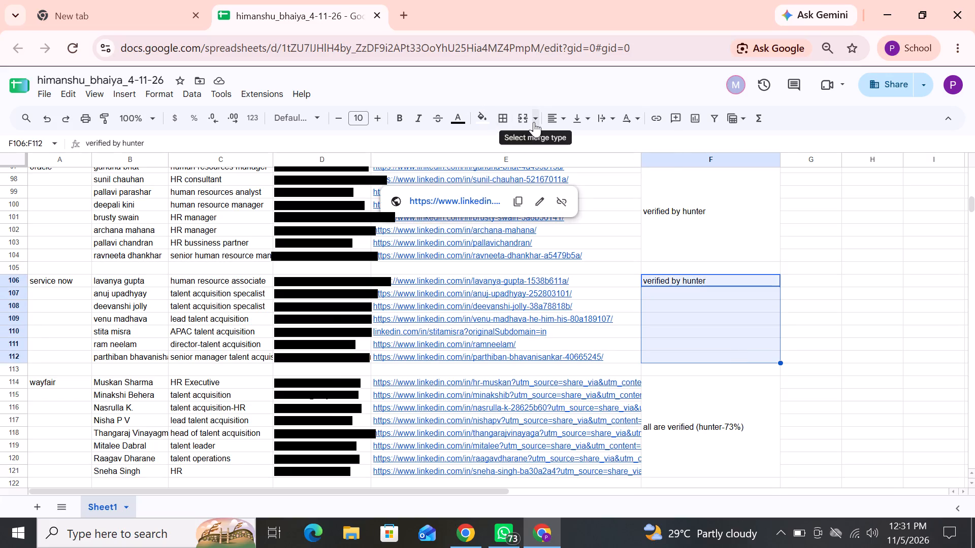
click(534, 122)
click(544, 164)
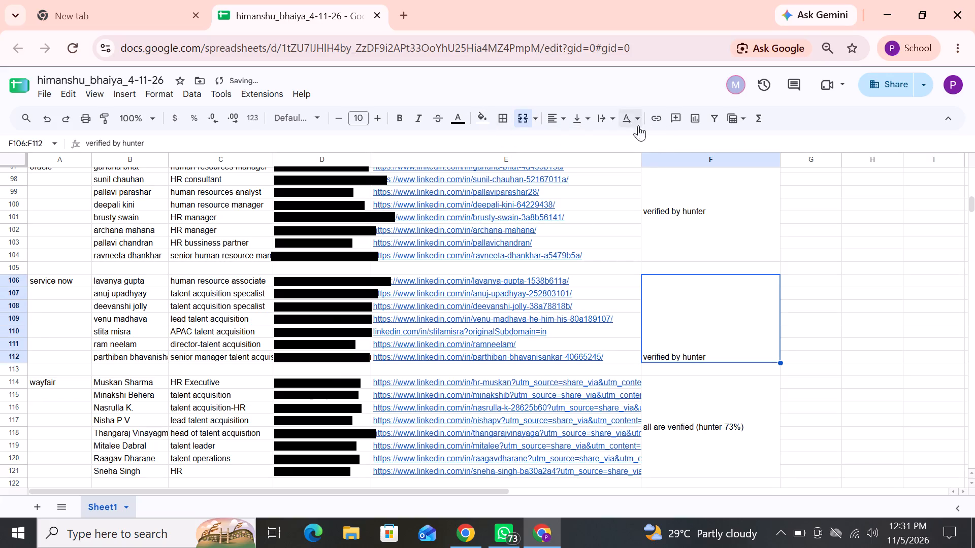
Set the vertical alignment of the merged service now note cell F106:F112 to middle.
click(591, 121)
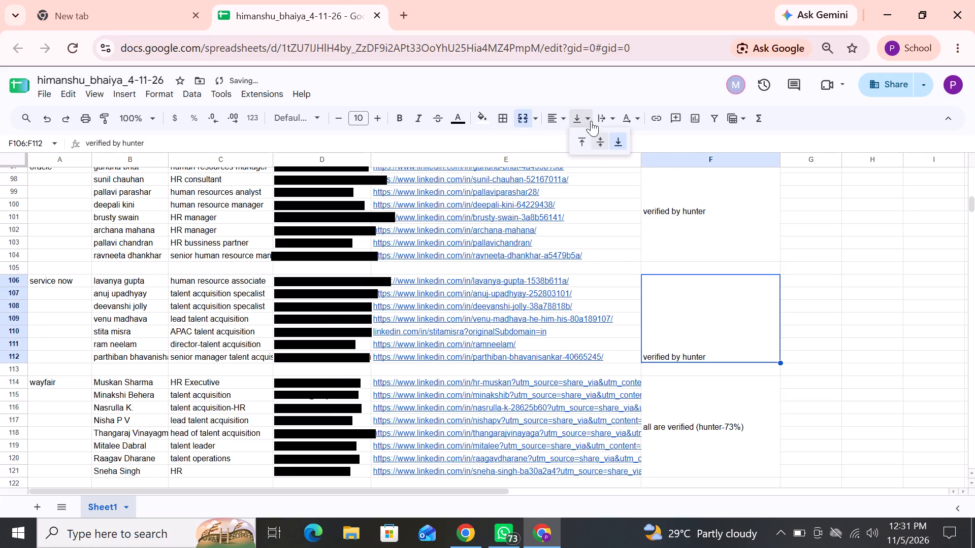
click(599, 139)
click(827, 210)
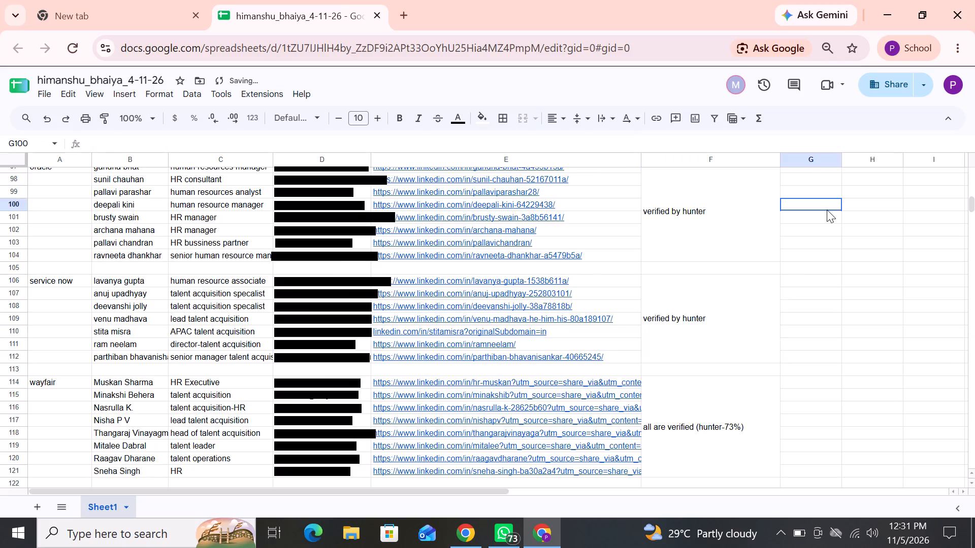
Enter "madhava" in G100, next to the oracle block's verification note.
scroll(827, 210, up, 1)
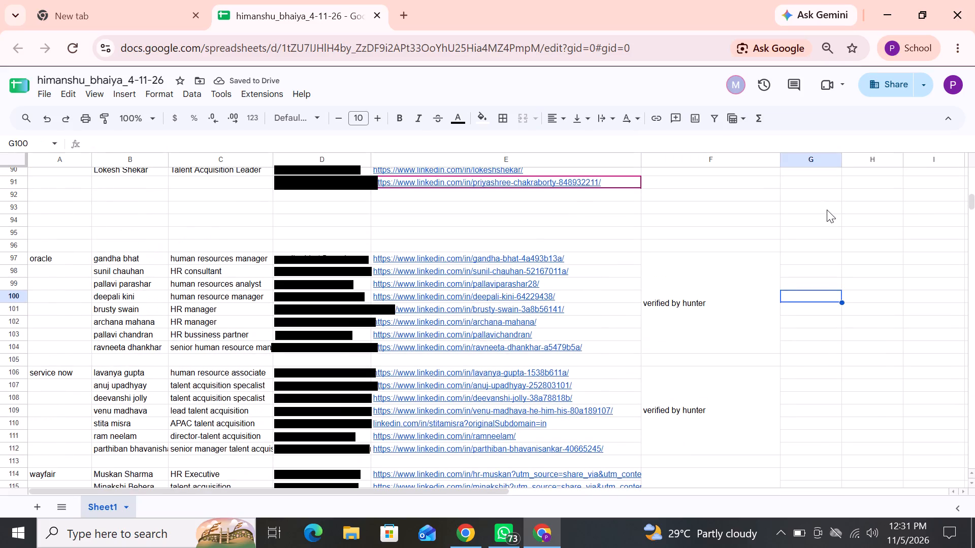
scroll(827, 210, up, 5)
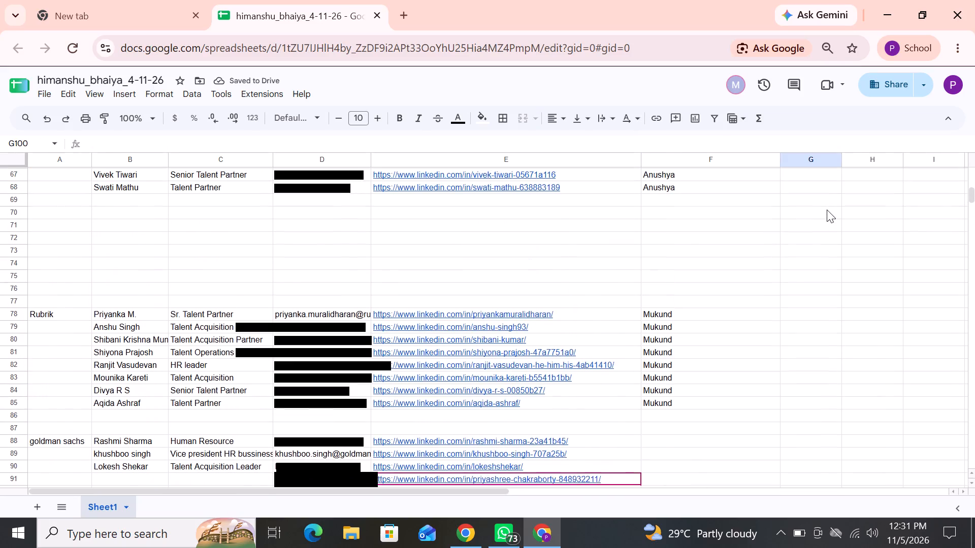
scroll(827, 210, down, 3)
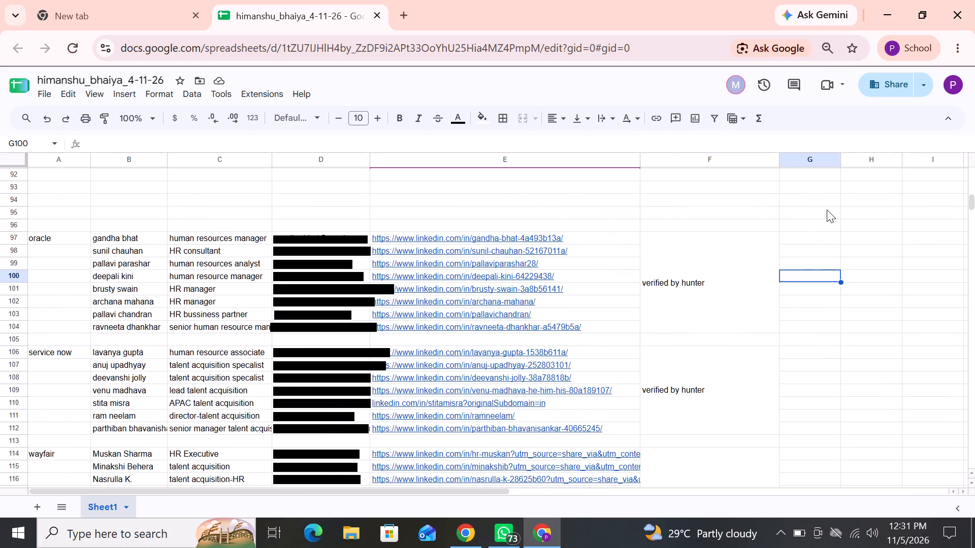
click(814, 278)
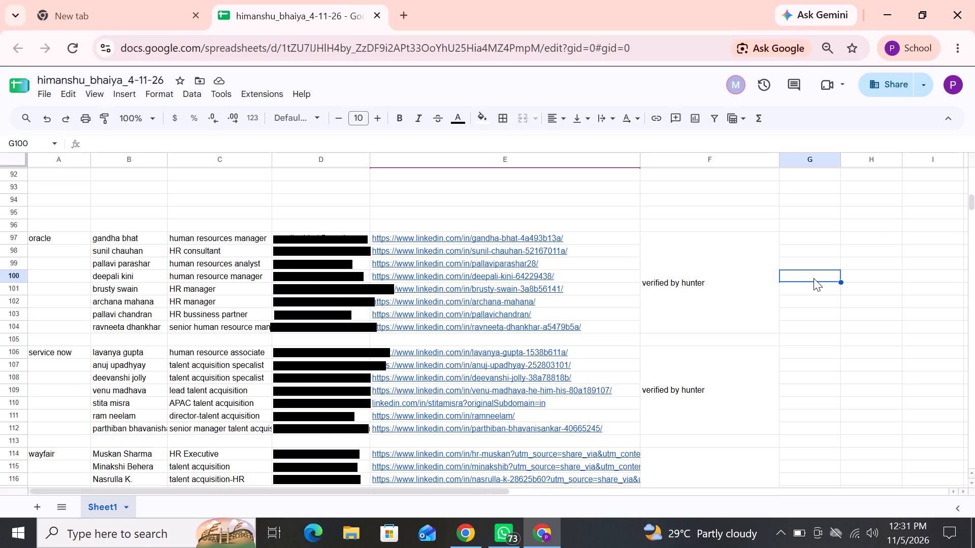
text(madhava)
click(812, 236)
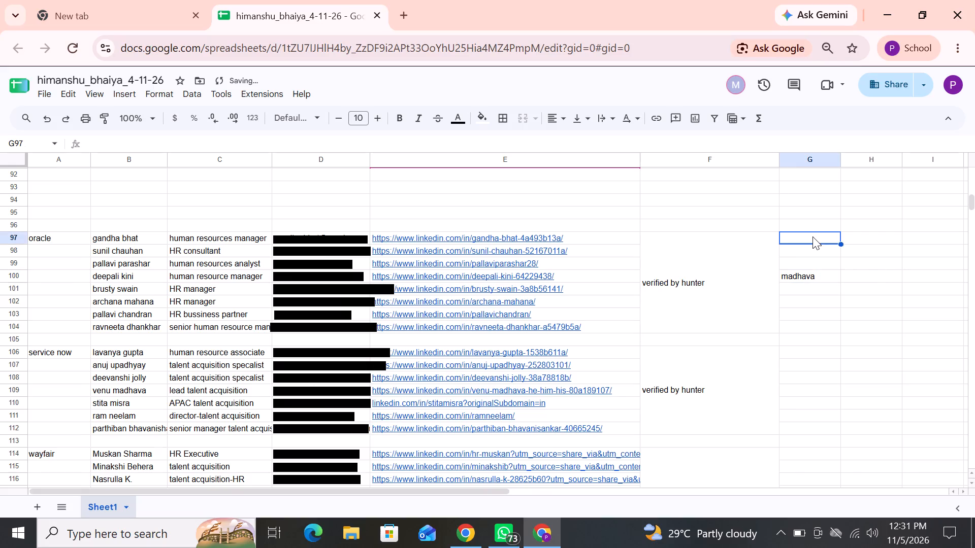
Merge cells G97:G104 vertically so the name madhava spans all the oracle rows.
drag(812, 236, 837, 326)
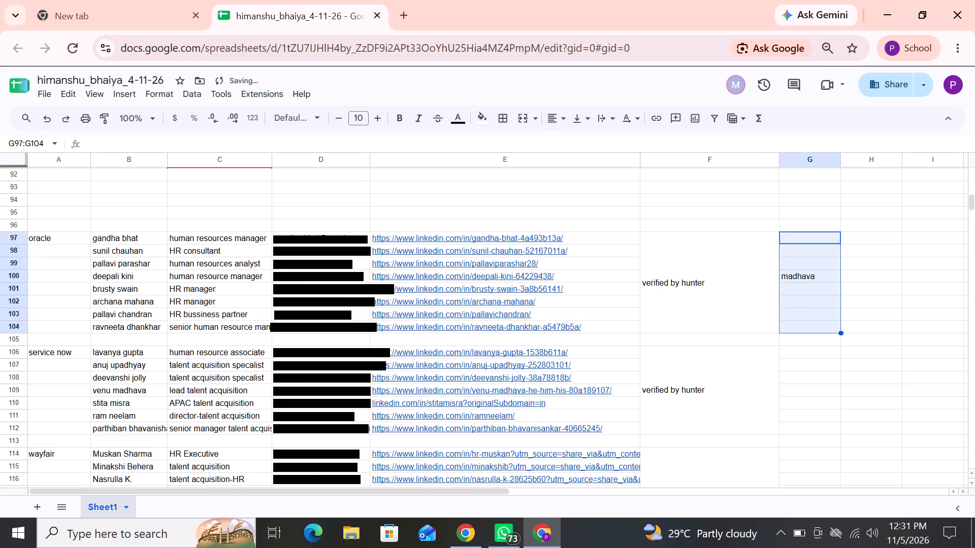
click(536, 118)
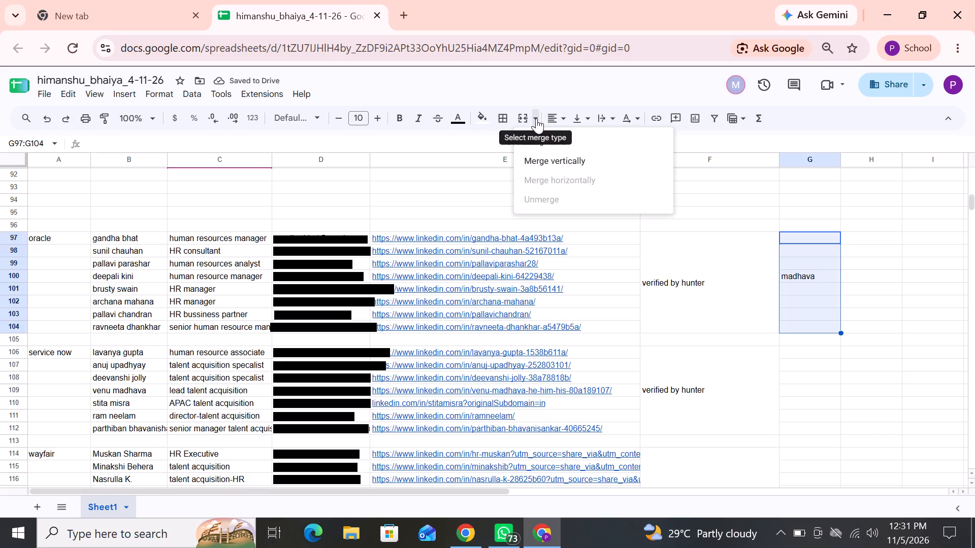
click(548, 161)
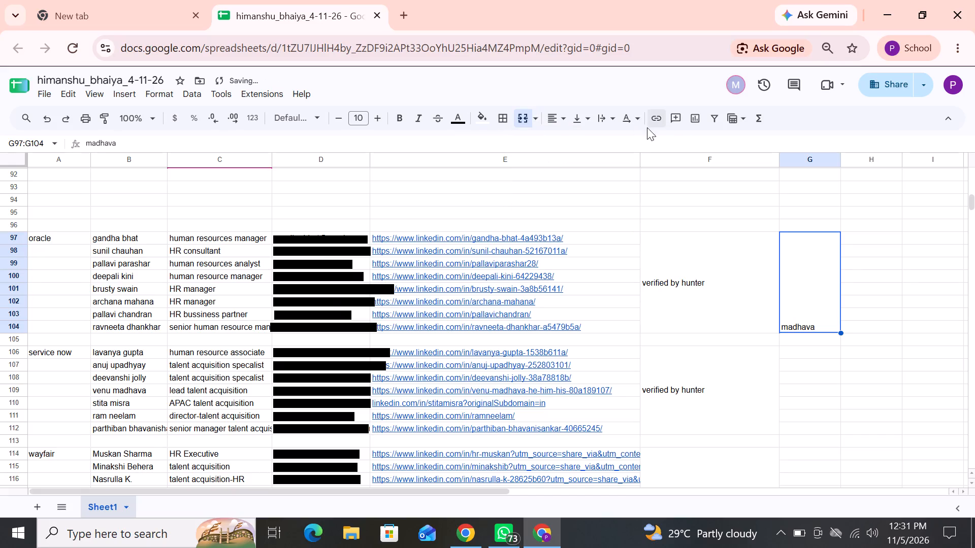
Set the vertical alignment of the merged oracle name cell G97:G104 to middle.
drag(586, 121, 596, 142)
click(596, 142)
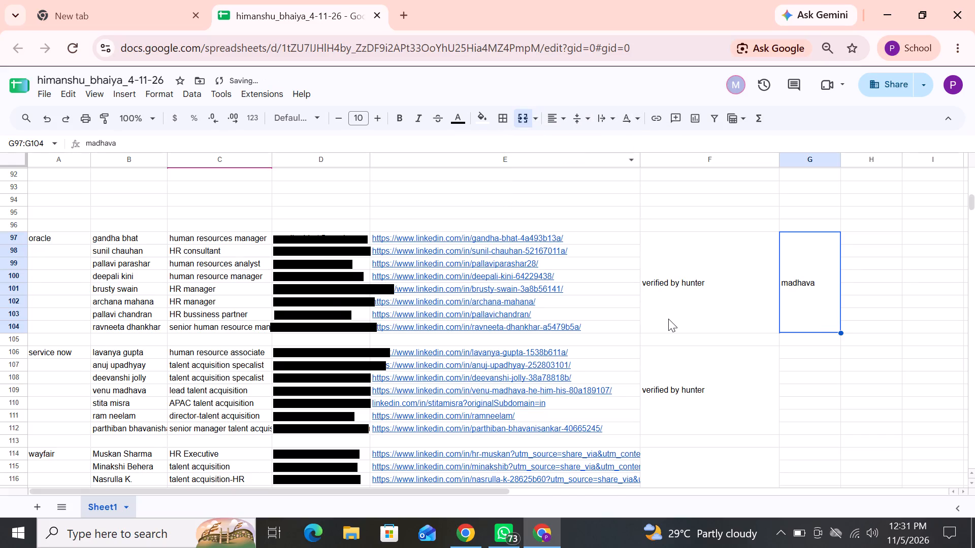
Enter "madhava" in G106 for the service now block and in G114 for the wayfair block.
scroll(668, 319, down, 1)
click(782, 286)
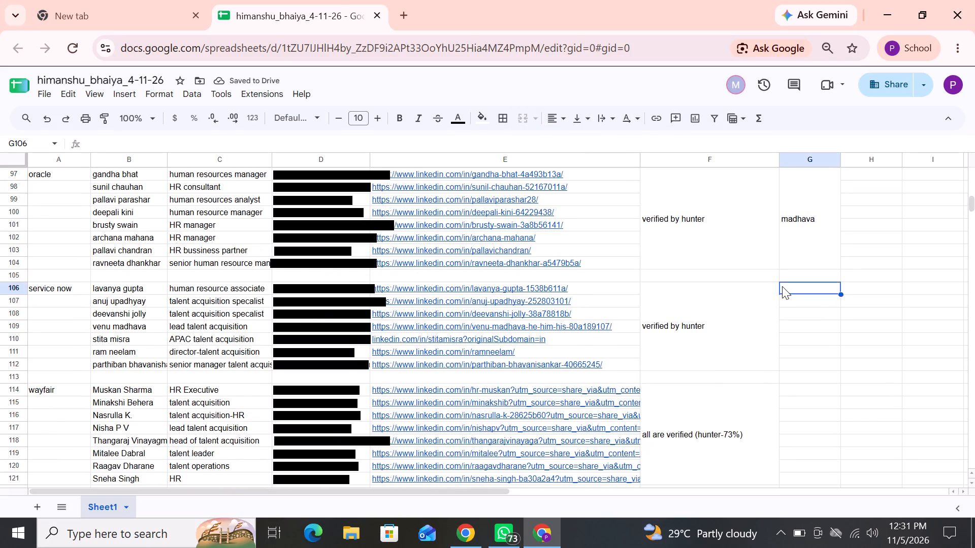
text(madhava)
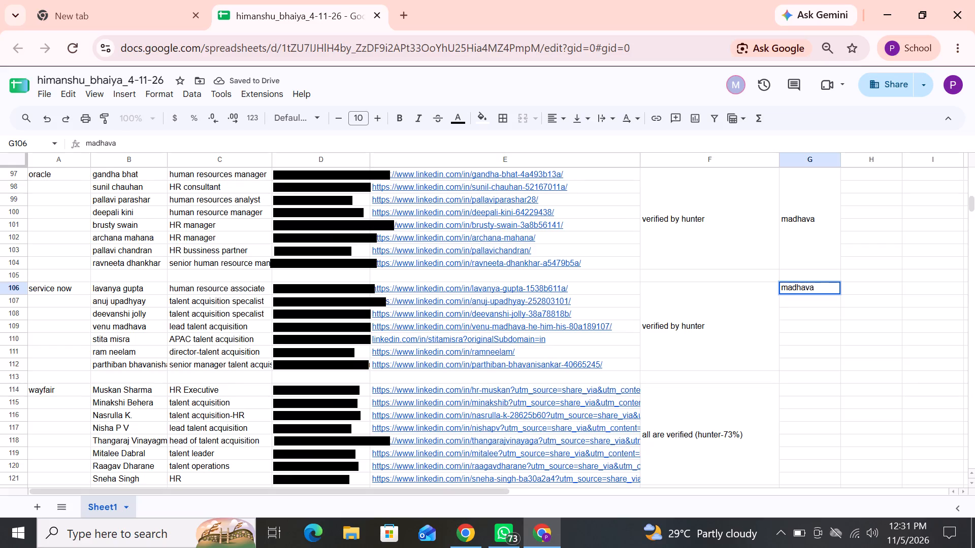
click(818, 383)
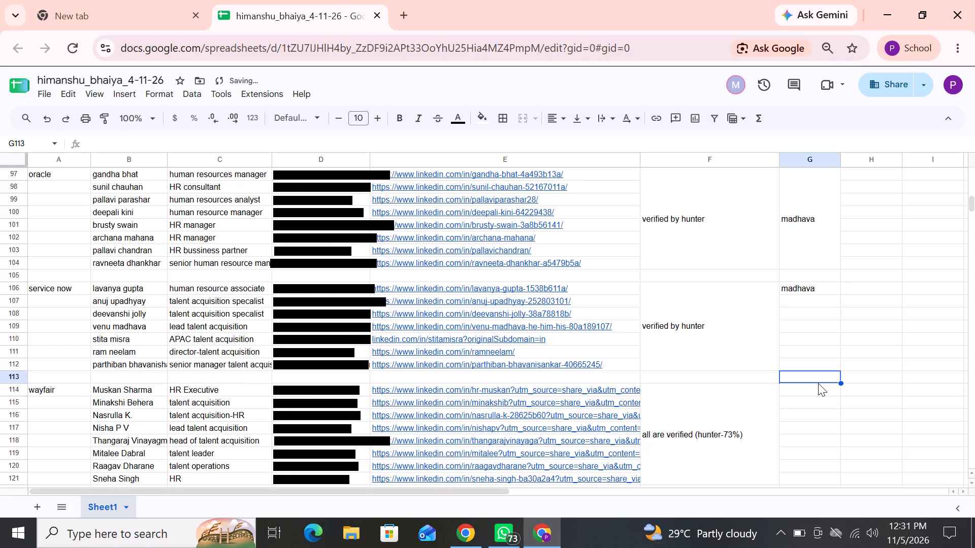
key(Down)
text(madhava)
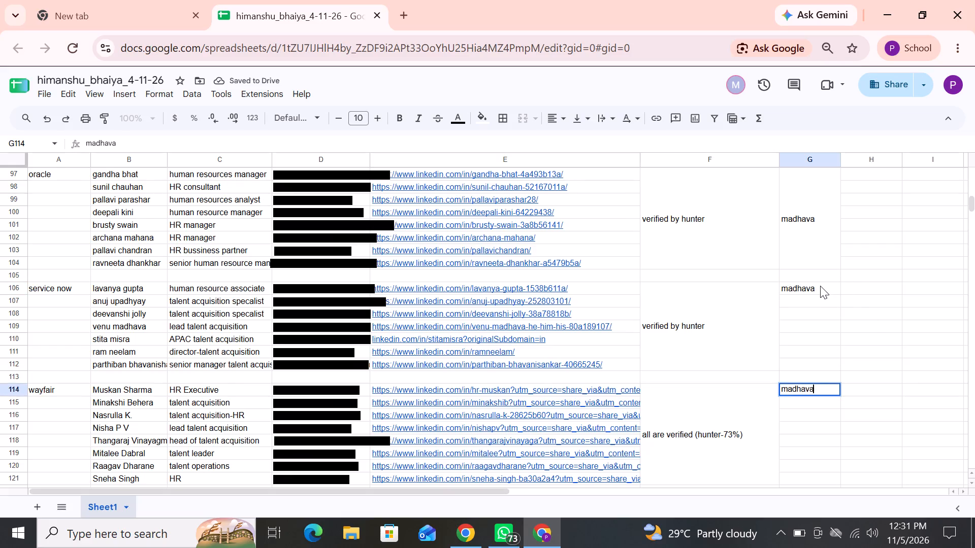
Merge cells G106:G112 vertically across the service now rows and align the name madhava to the vertical middle.
click(820, 286)
drag(820, 286, 837, 366)
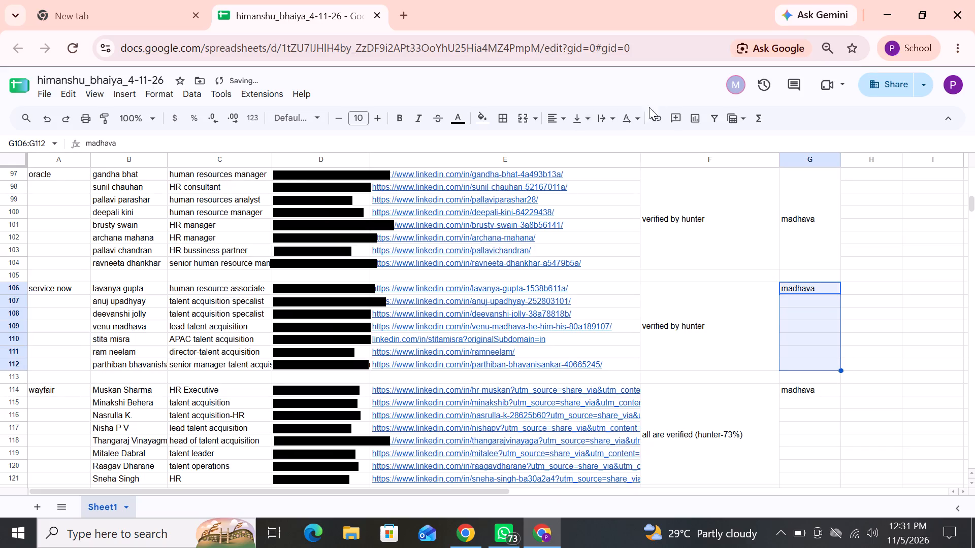
click(534, 115)
click(554, 160)
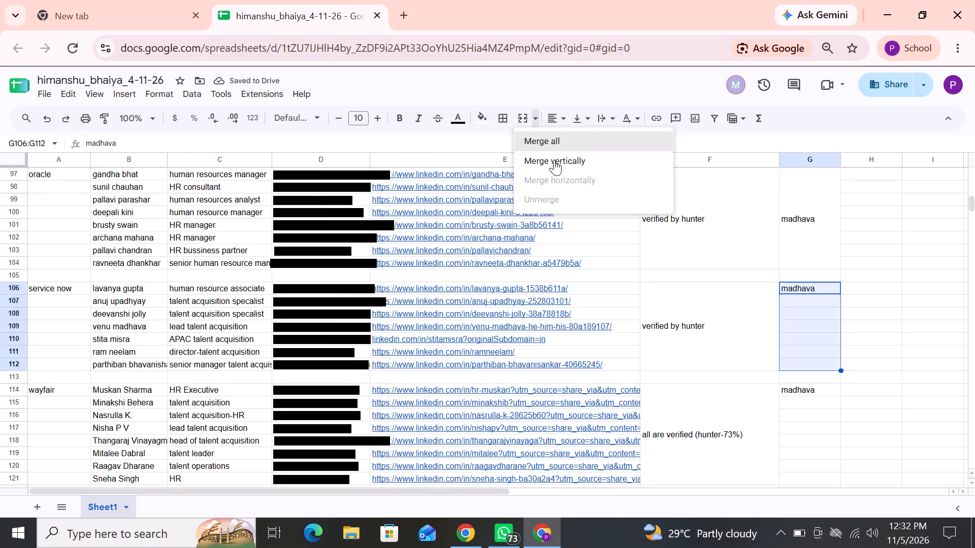
click(638, 115)
click(588, 119)
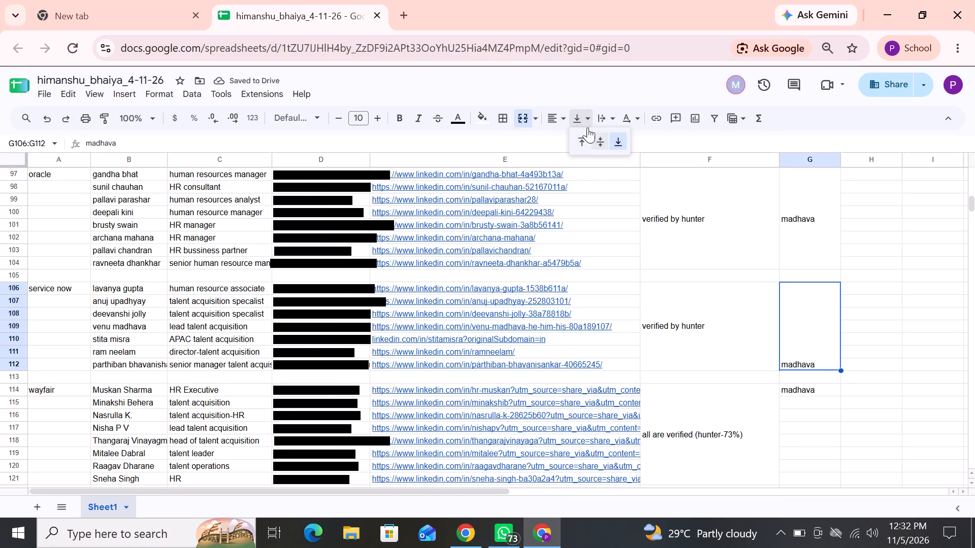
click(598, 140)
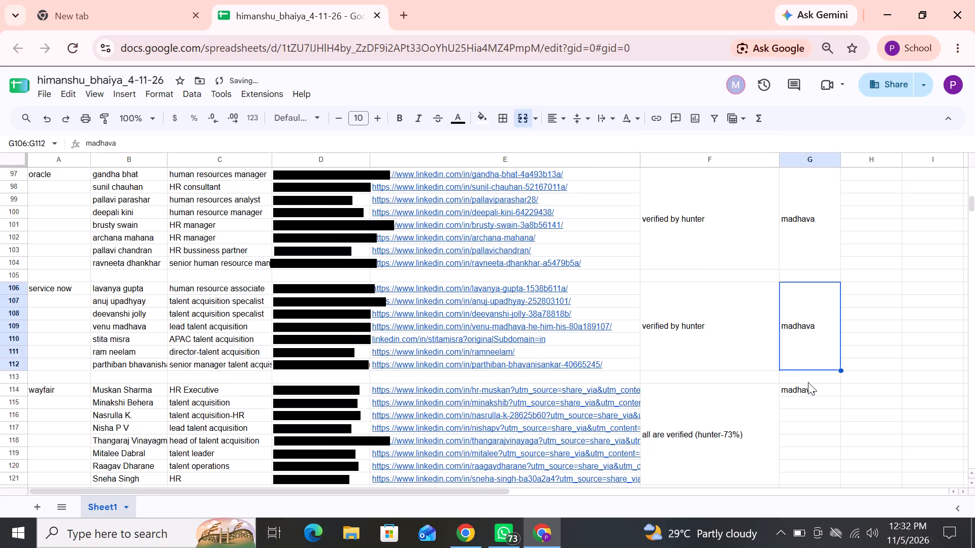
Merge cells G114:G121 vertically across the wayfair rows and align the name madhava to the vertical middle.
scroll(808, 382, down, 2)
click(827, 287)
drag(827, 287, 836, 314)
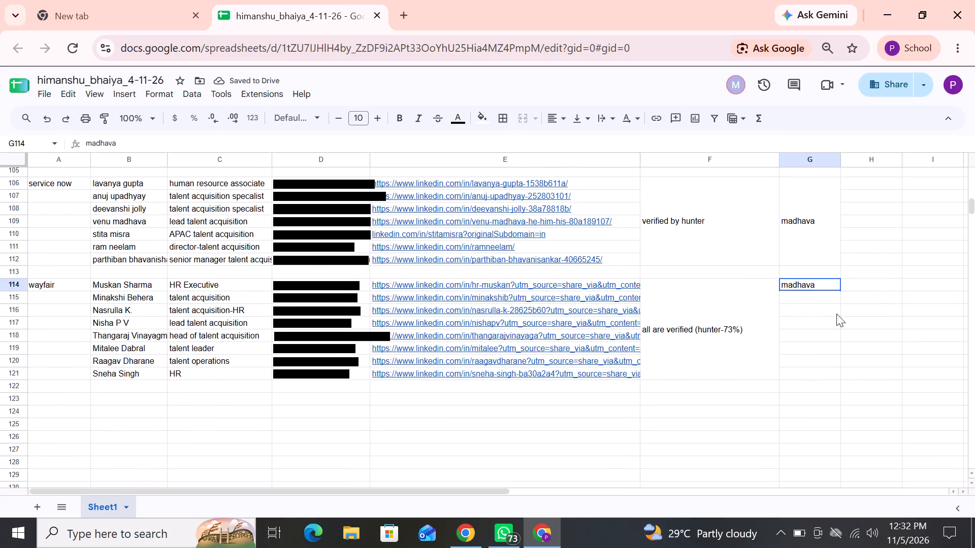
drag(836, 314, 837, 375)
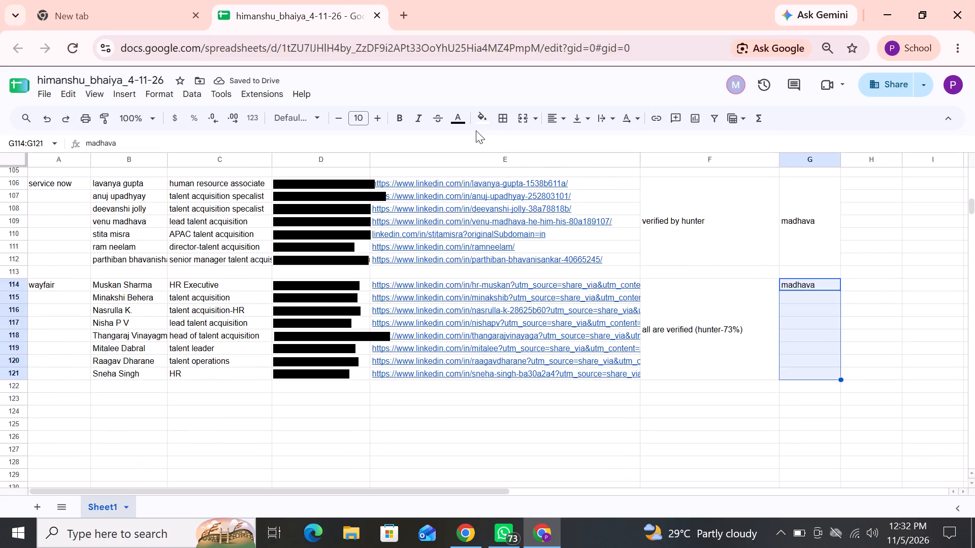
click(534, 121)
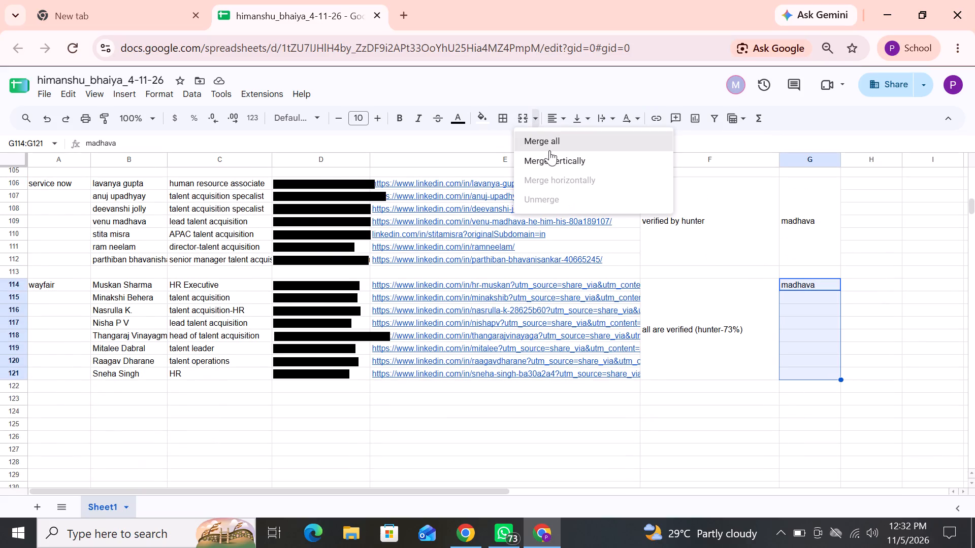
click(557, 157)
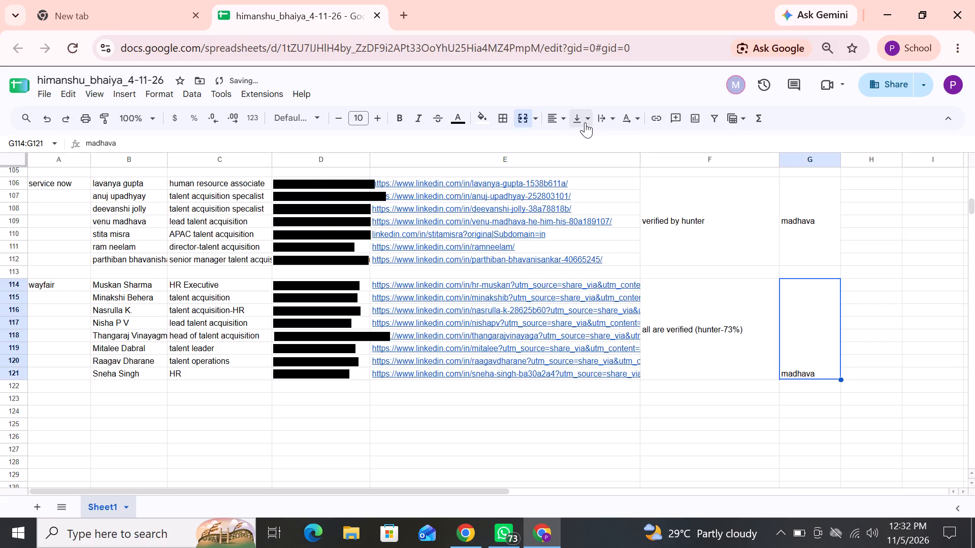
click(590, 120)
click(601, 142)
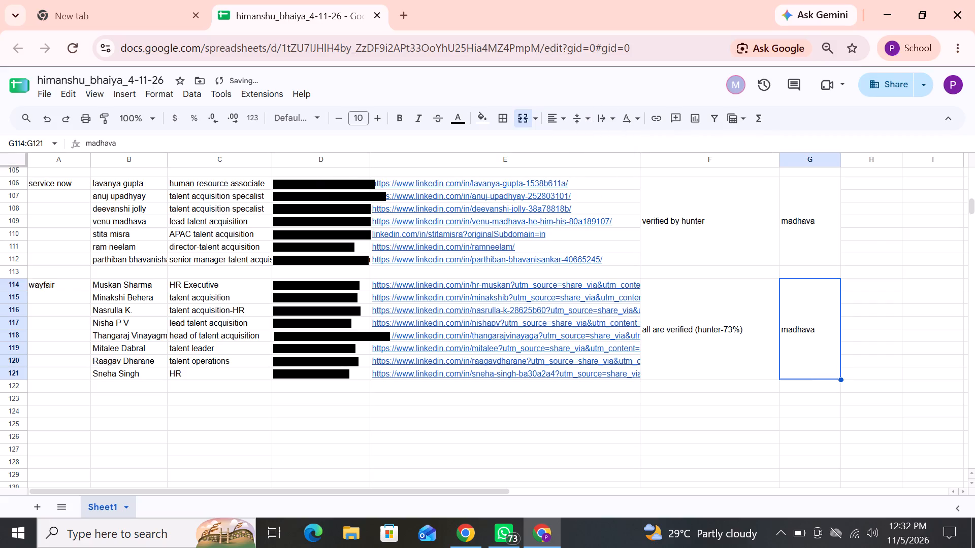
Review the contact blocks in the himanshu_bhaiya_4-11-26 sheet from the wayfair rows back up to the header row.
click(881, 255)
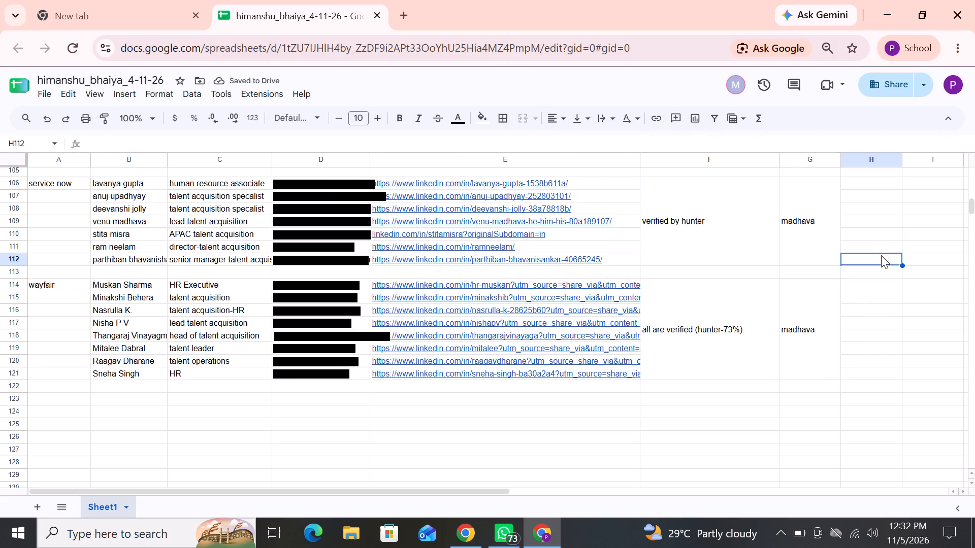
scroll(881, 255, up, 1)
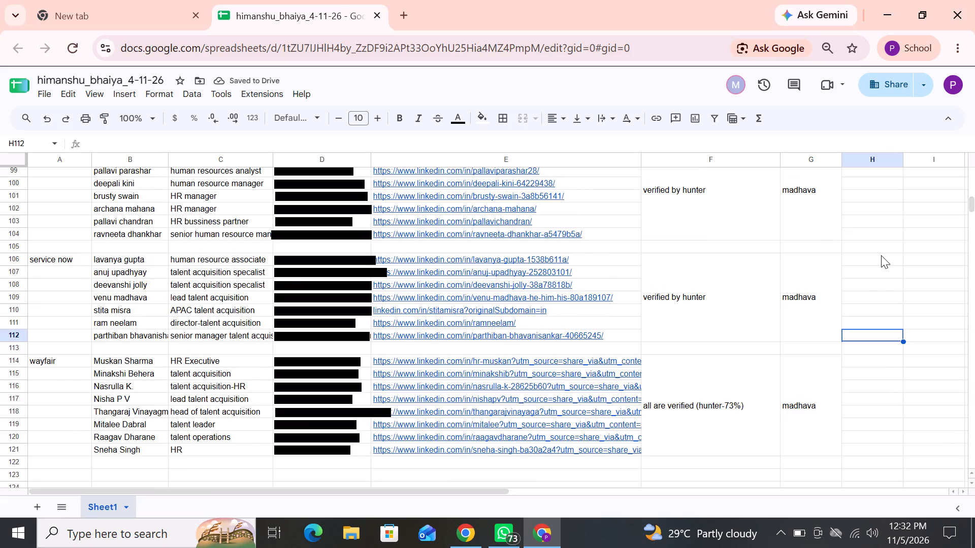
scroll(881, 255, up, 3)
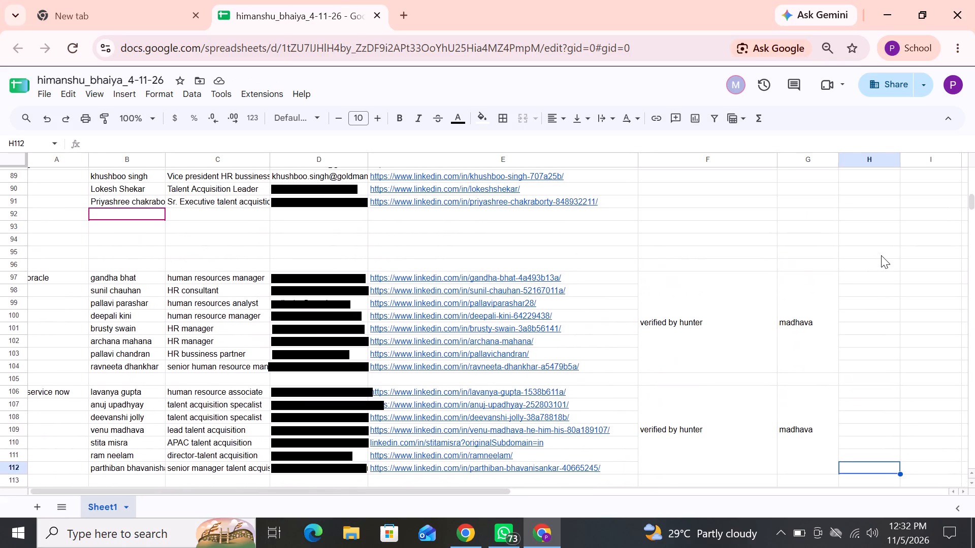
scroll(881, 255, up, 3)
scroll(881, 255, down, 4)
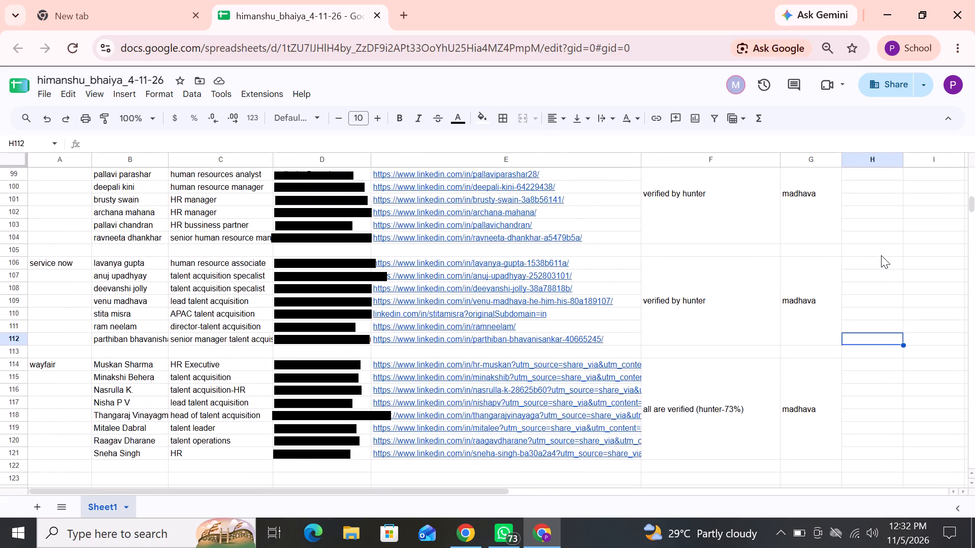
scroll(881, 255, up, 1)
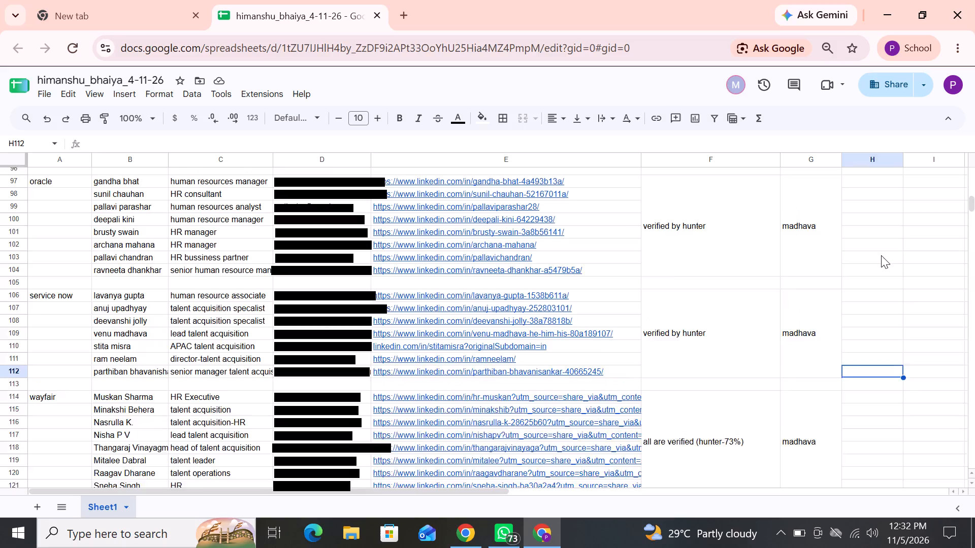
scroll(881, 255, up, 2)
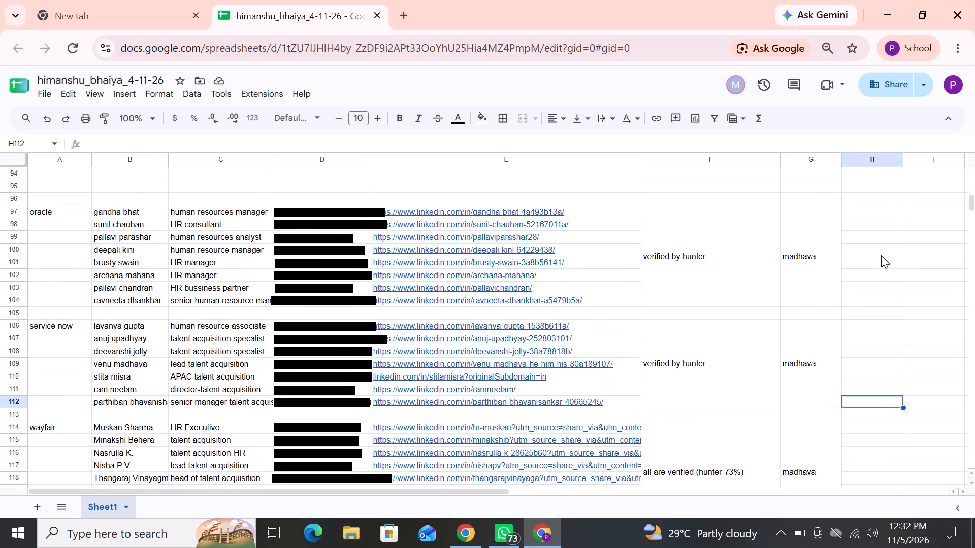
scroll(881, 255, up, 8)
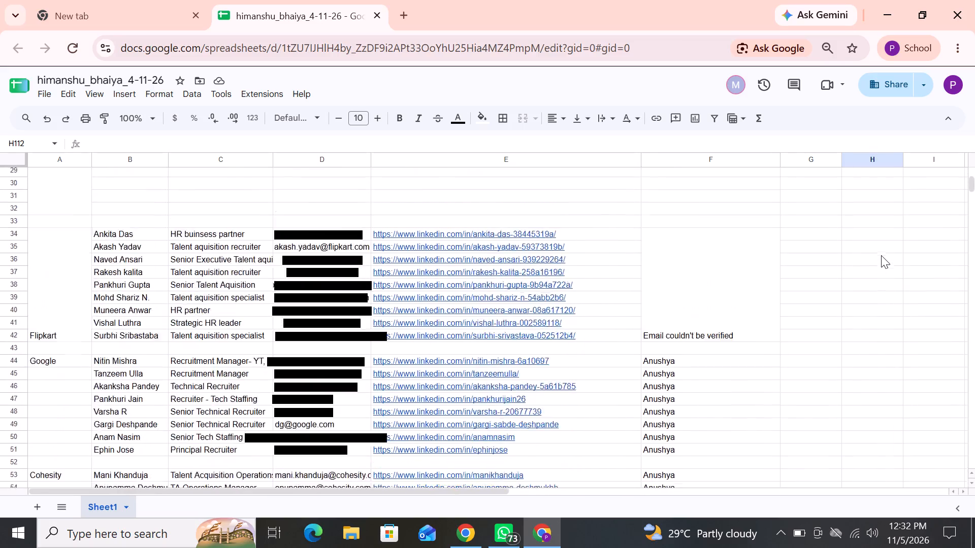
scroll(881, 255, up, 6)
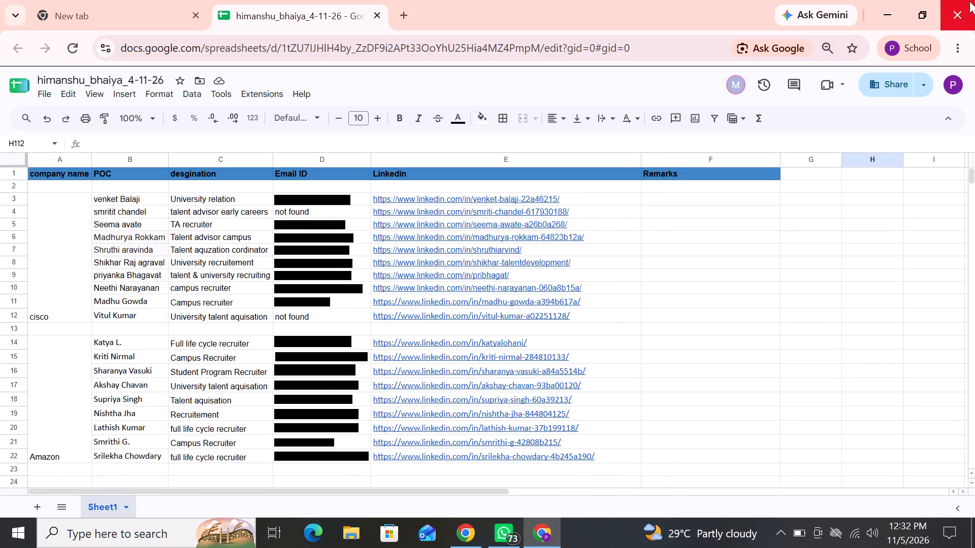